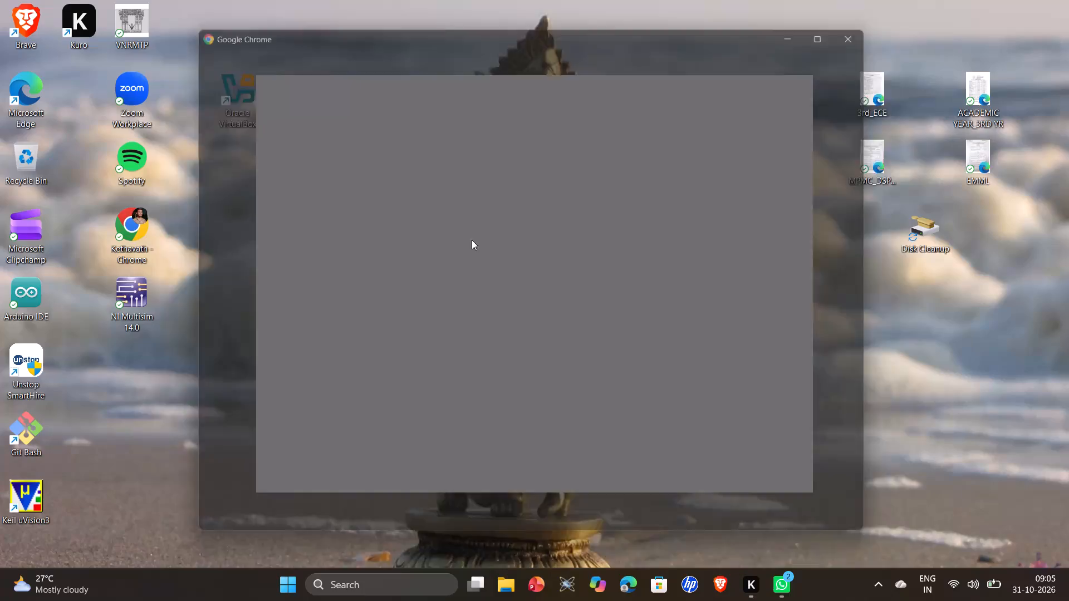
Go to ilovepdf.com and open its PDF to Word converter.
click(460, 356)
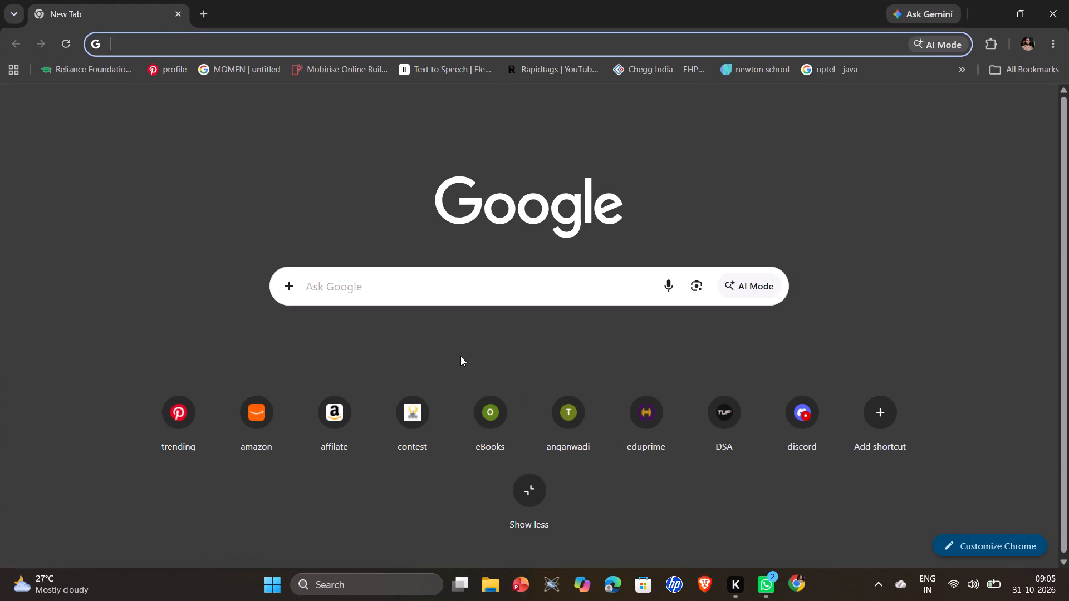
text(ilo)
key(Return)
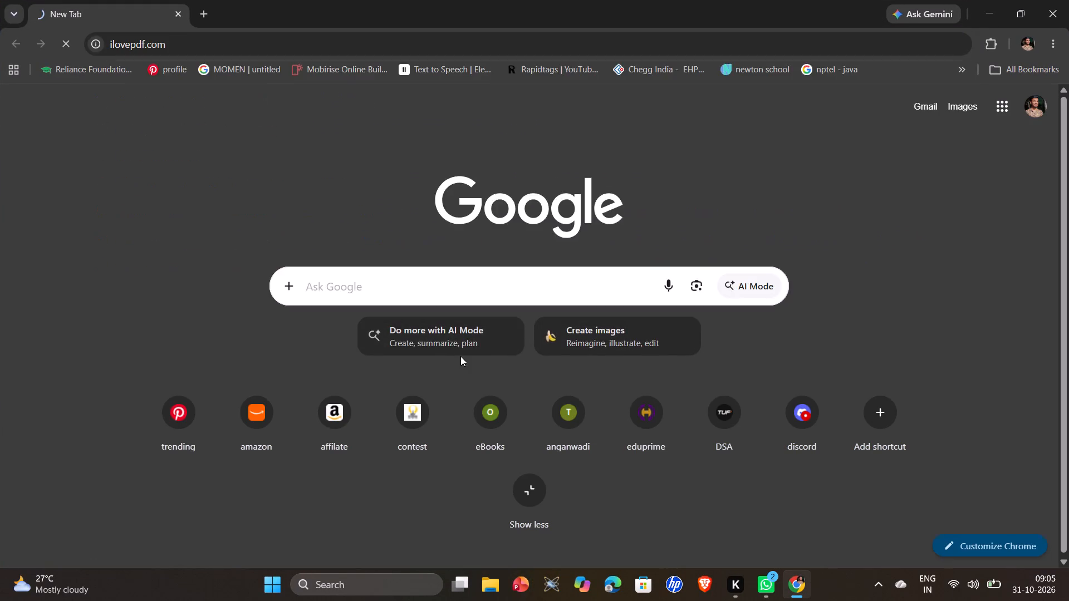
scroll(489, 382, down, 1)
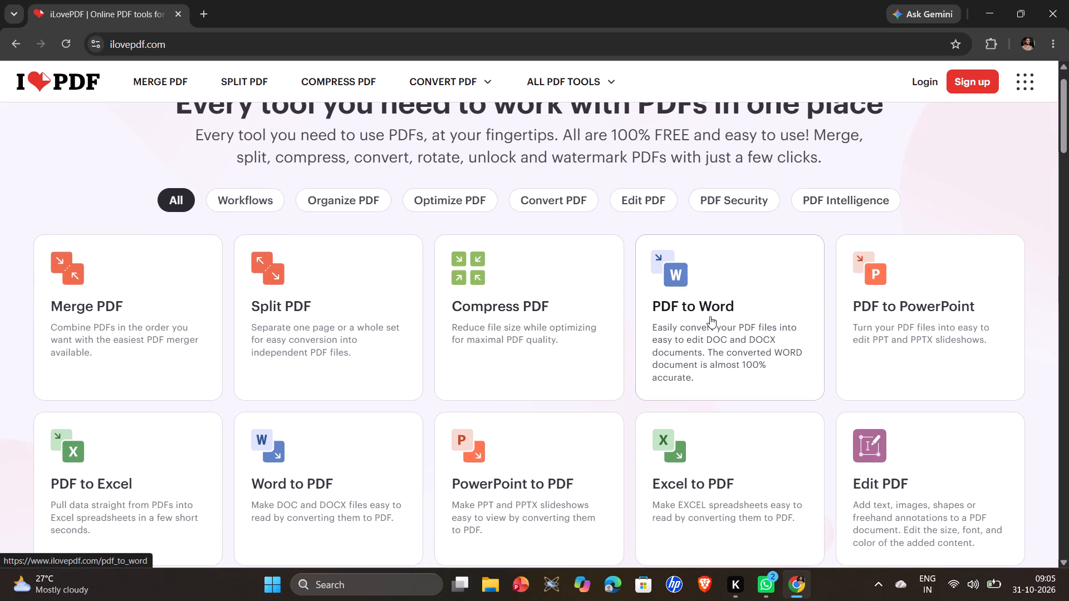
click(710, 316)
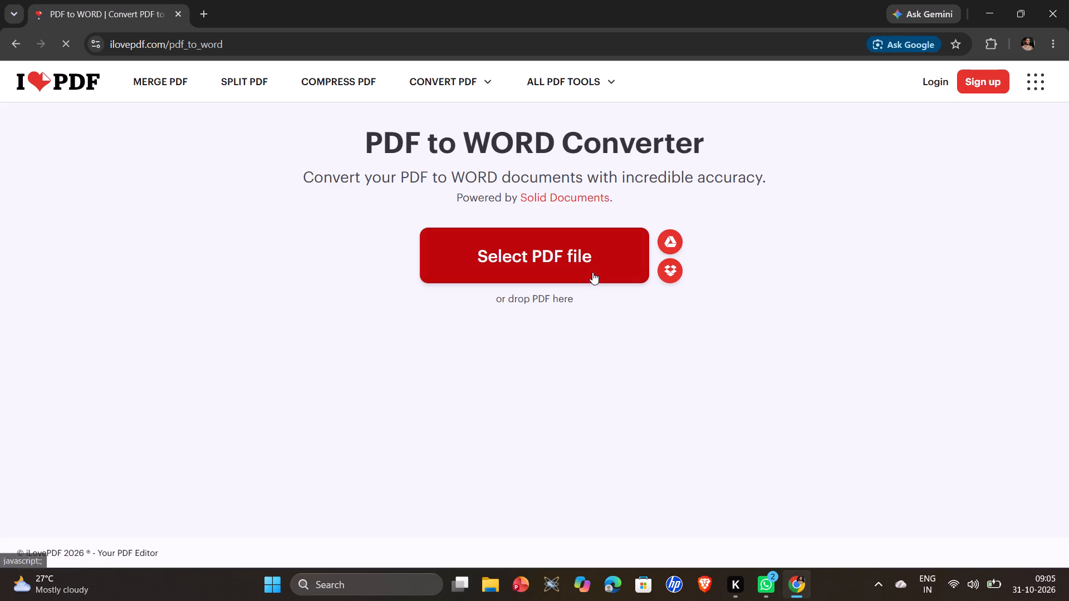
Upload Wireless_Channel_EMML_Course_Project_Report from the Downloads folder and convert it to Word with the No OCR option.
click(592, 272)
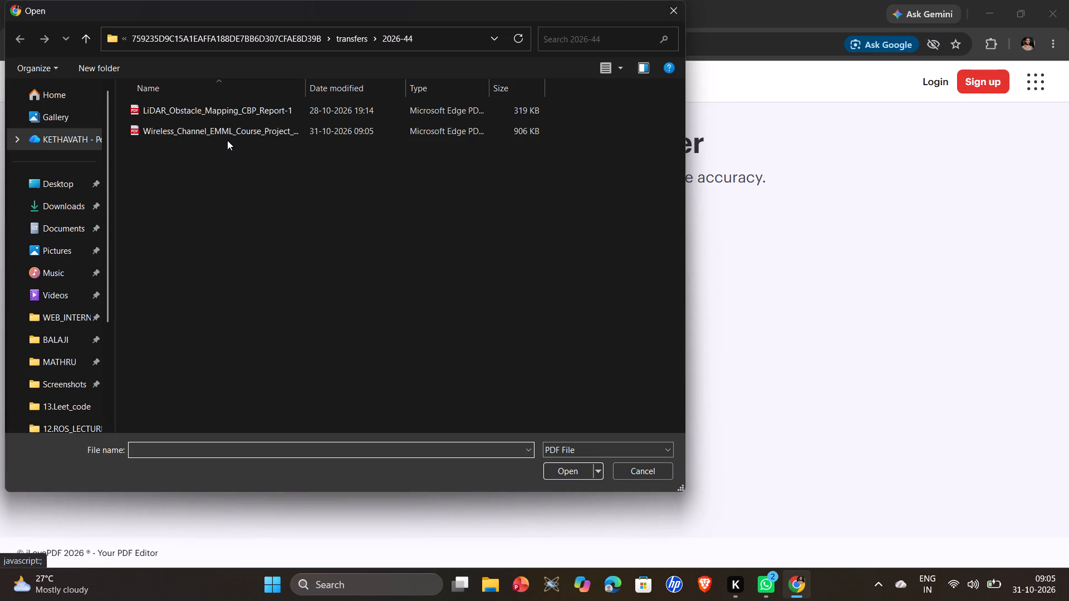
click(73, 203)
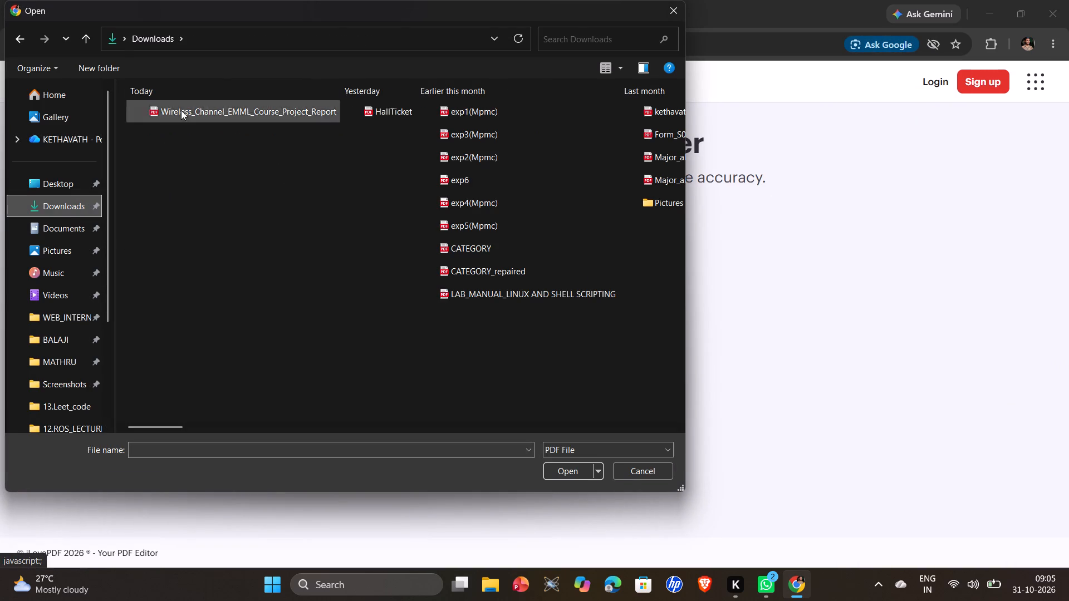
click(207, 110)
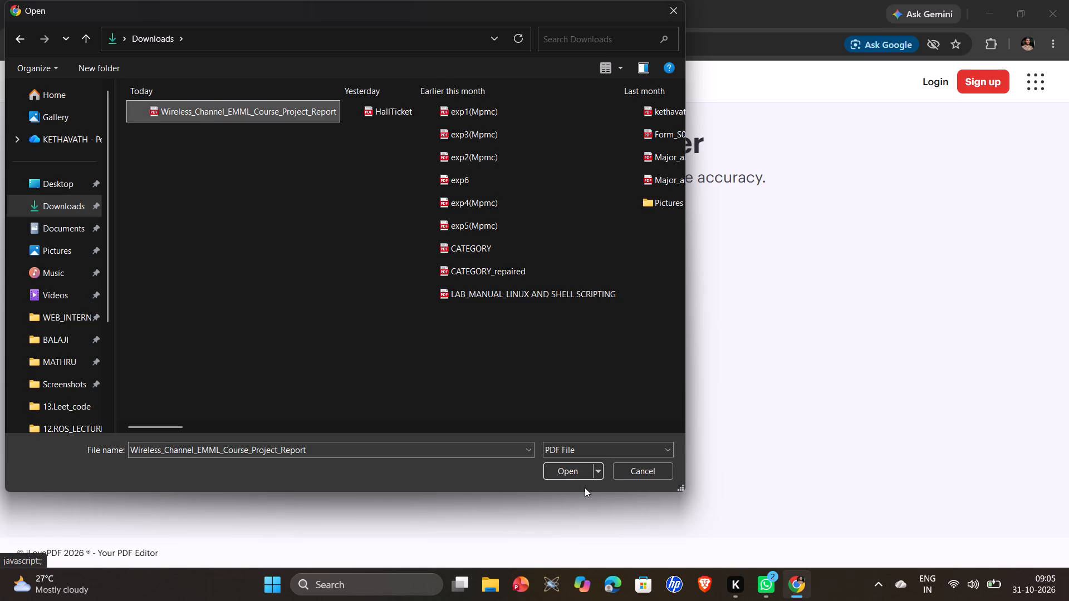
click(567, 470)
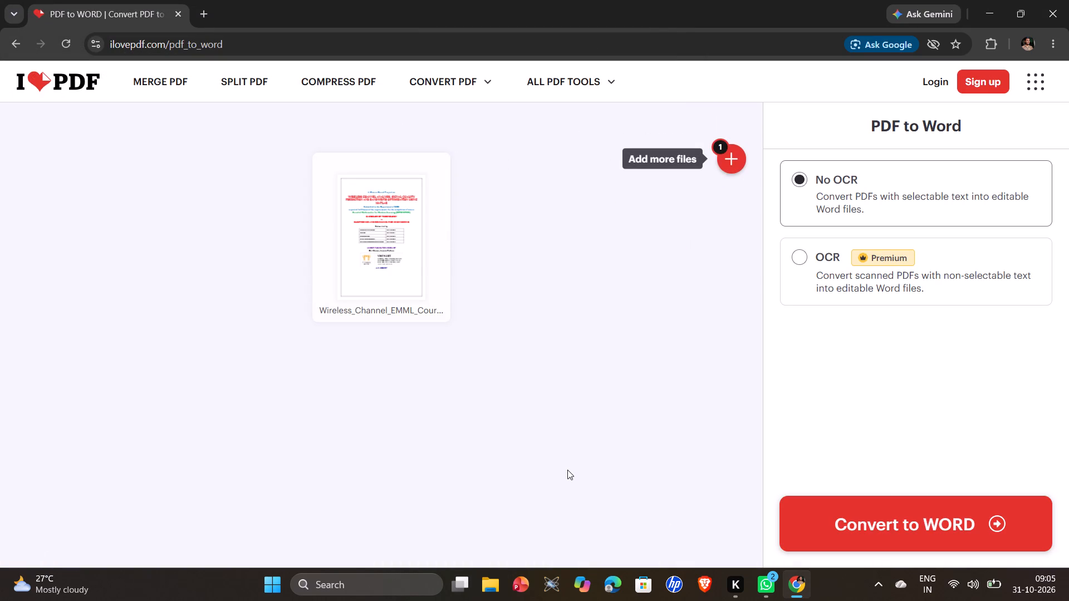
click(855, 524)
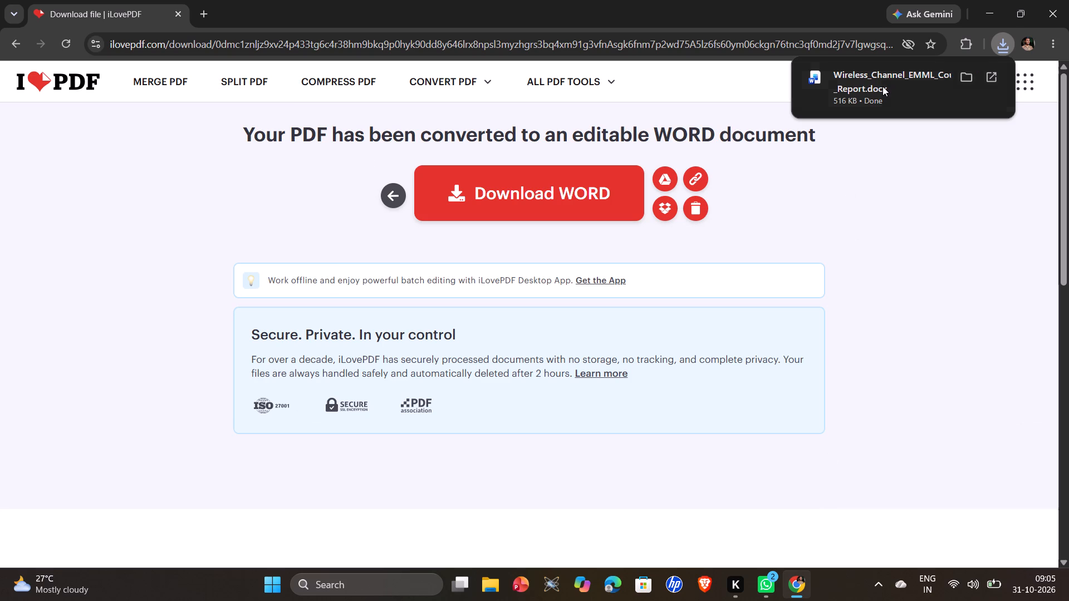
Open the downloaded Word version of the Wireless_Channel_EMML_Course_Project_Report file.
double_click(882, 86)
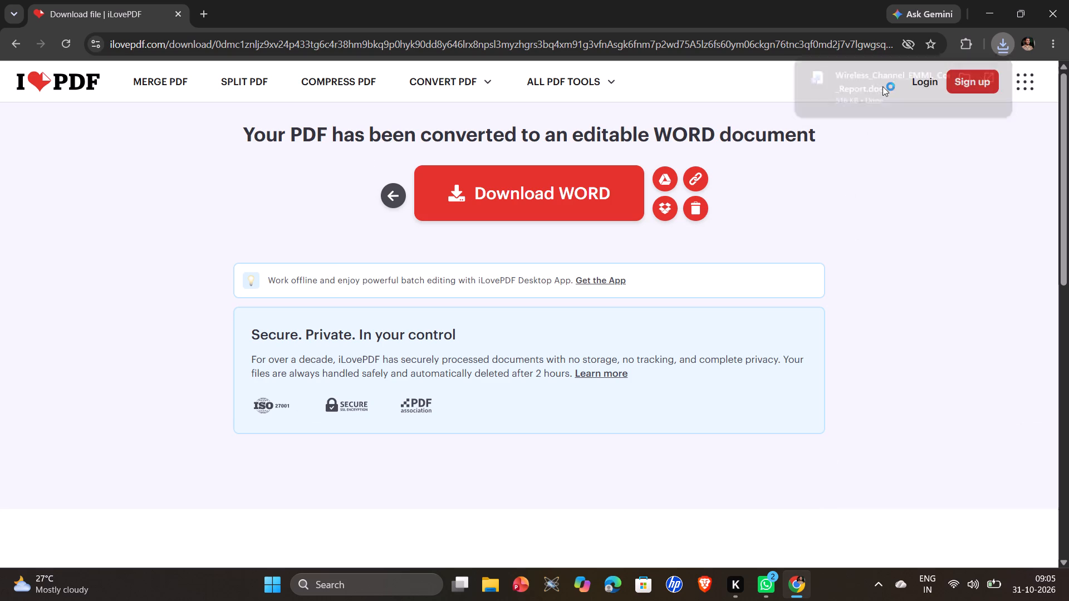
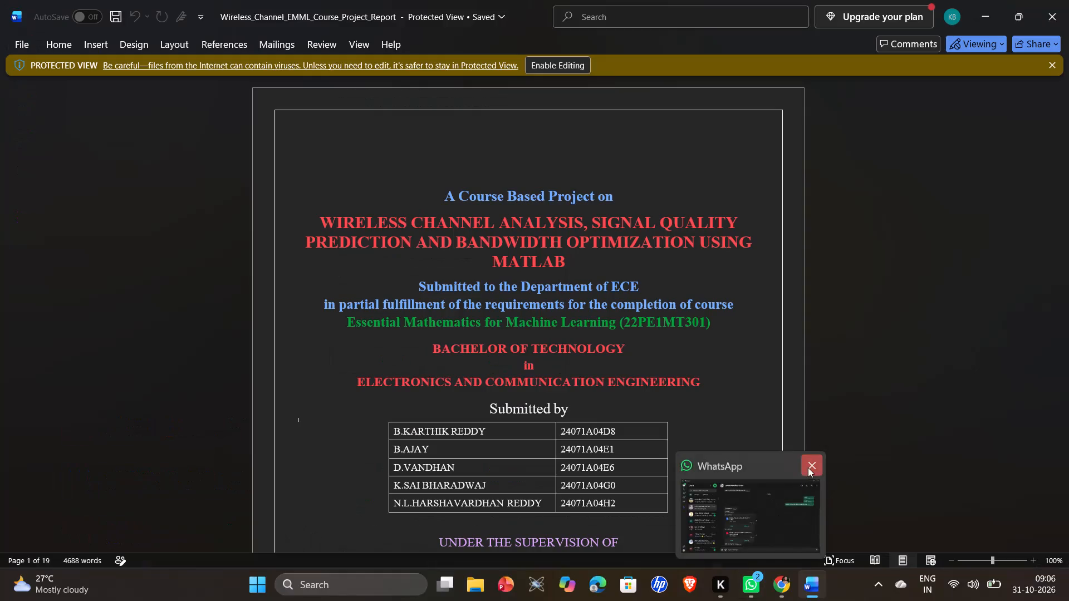
Close the WhatsApp window running in the background.
click(808, 467)
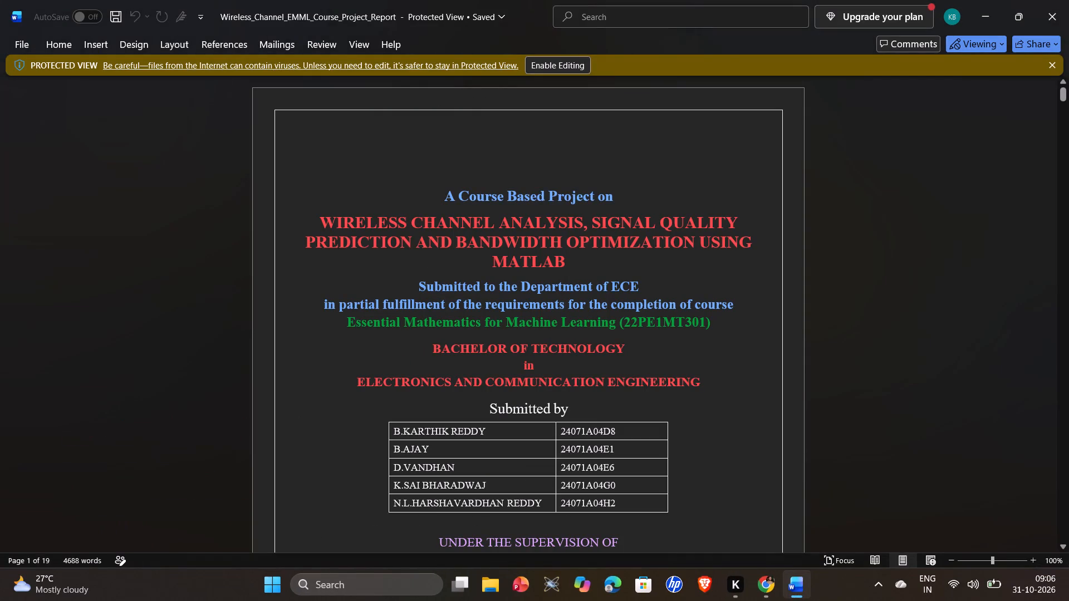
Take the converted project report out of Protected View by enabling editing.
click(561, 69)
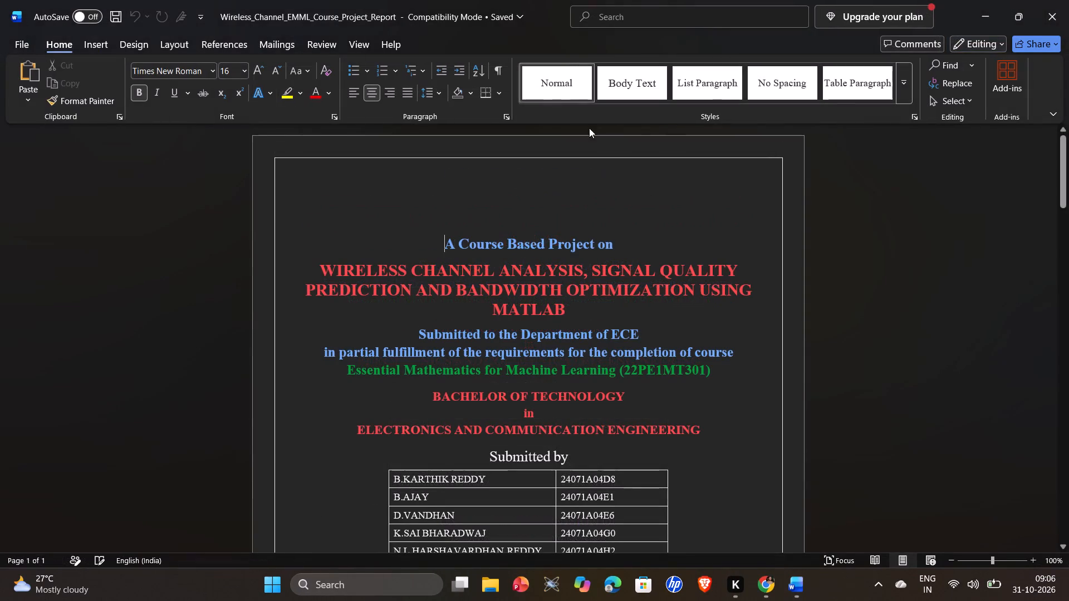
Insert an empty row directly above the last row of the "Submitted by" table on the cover page.
scroll(604, 290, down, 1)
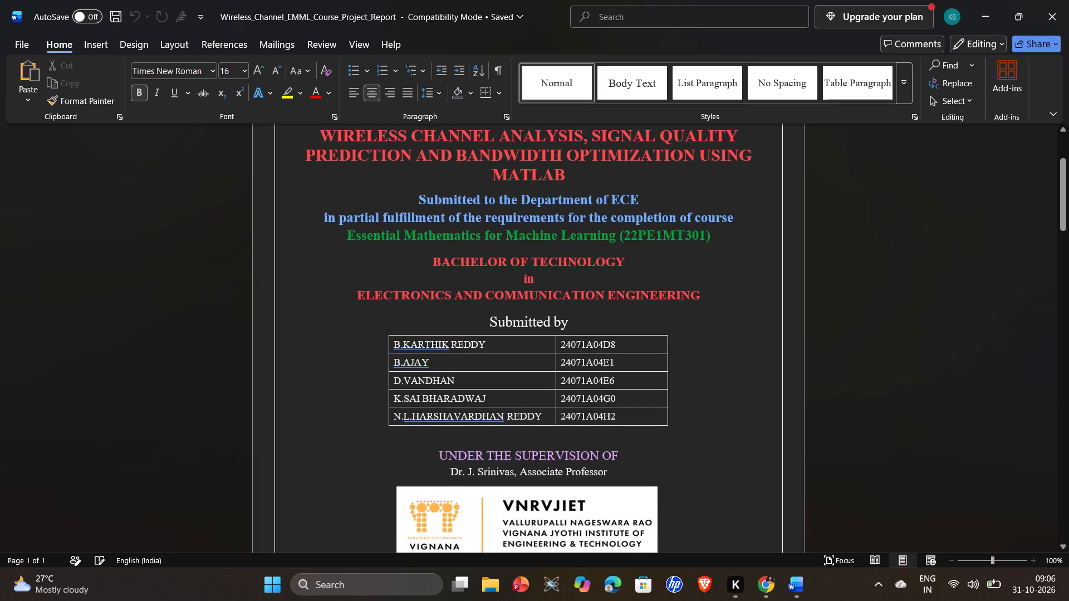
scroll(604, 290, up, 1)
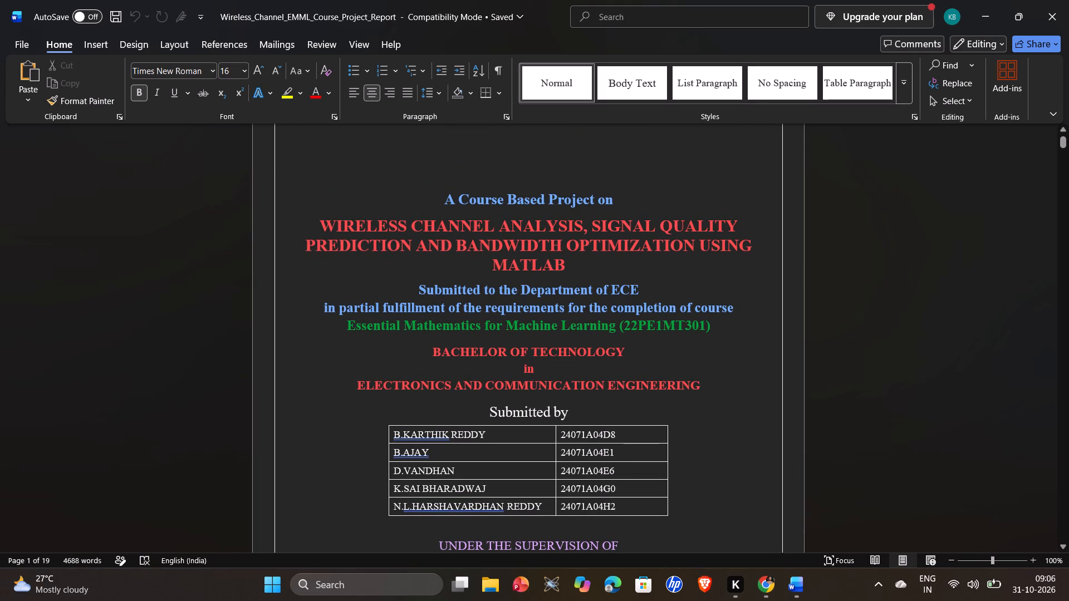
click(1001, 48)
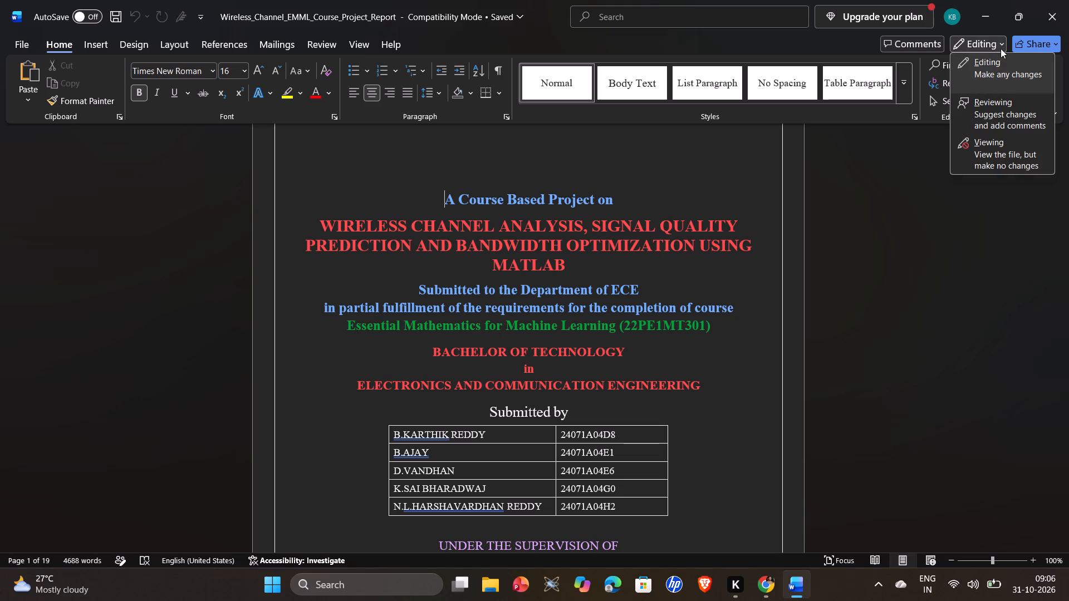
click(990, 66)
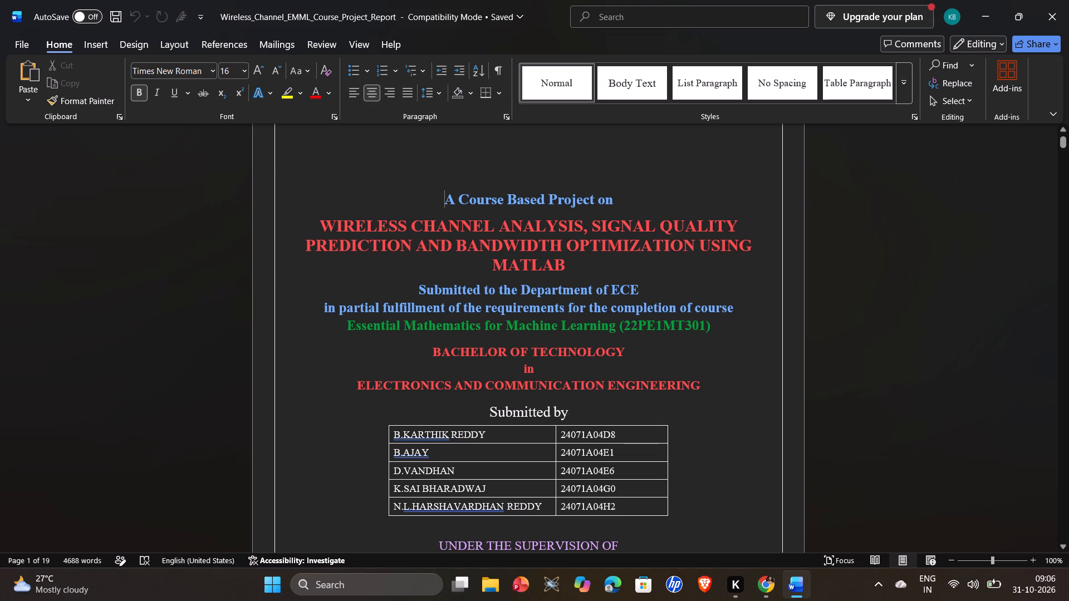
scroll(696, 375, down, 1)
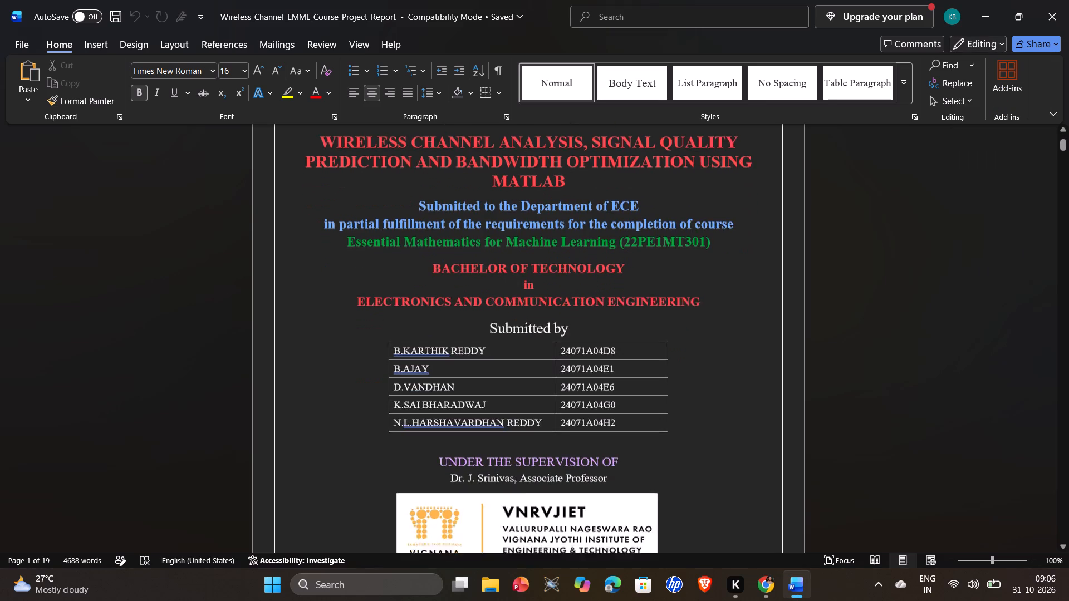
scroll(696, 375, down, 1)
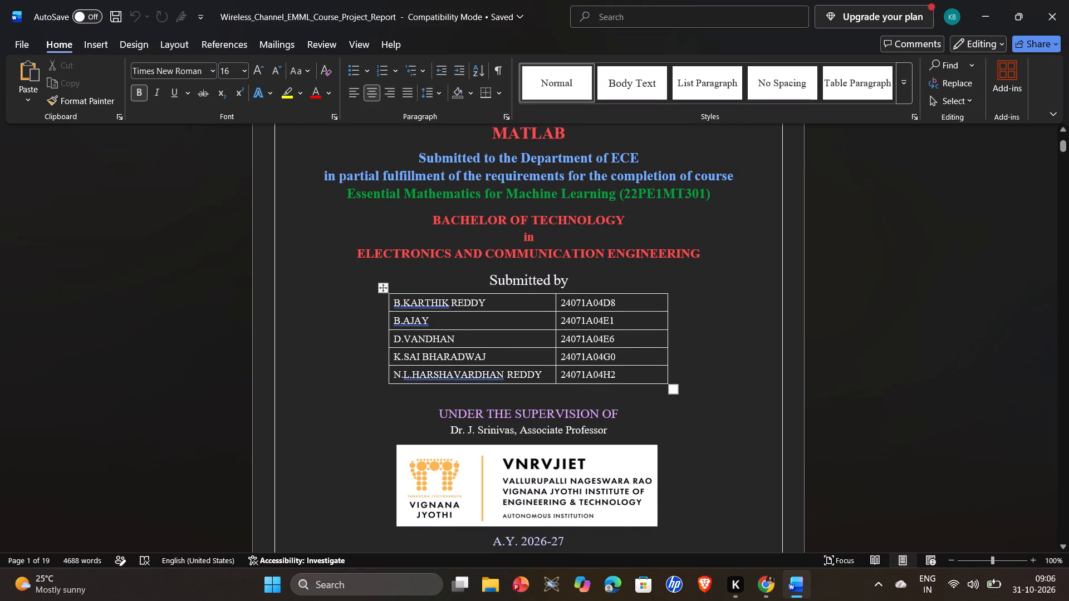
click(636, 377)
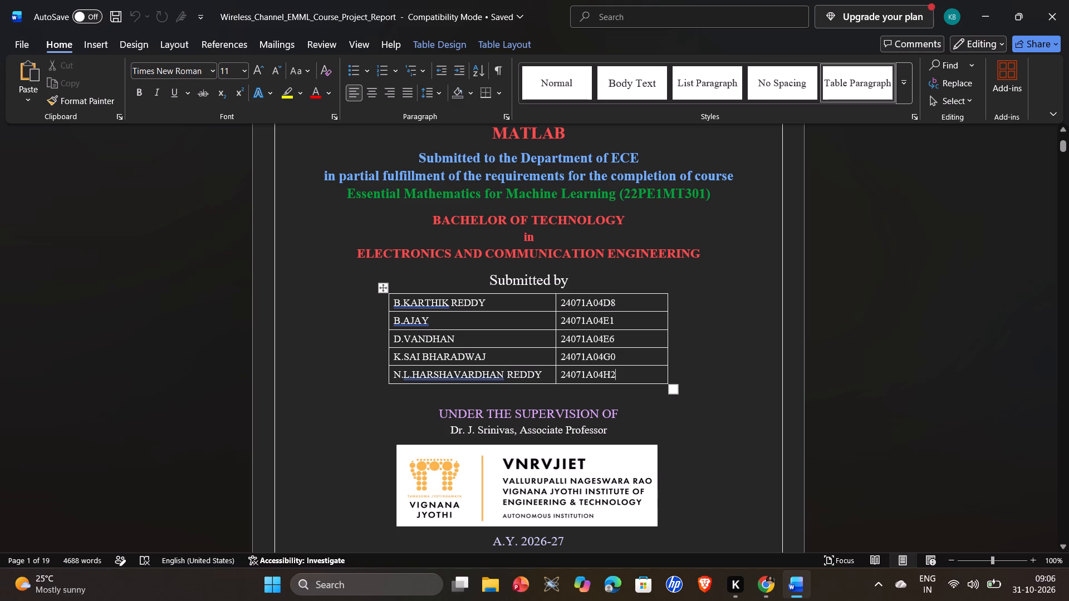
right_click(643, 376)
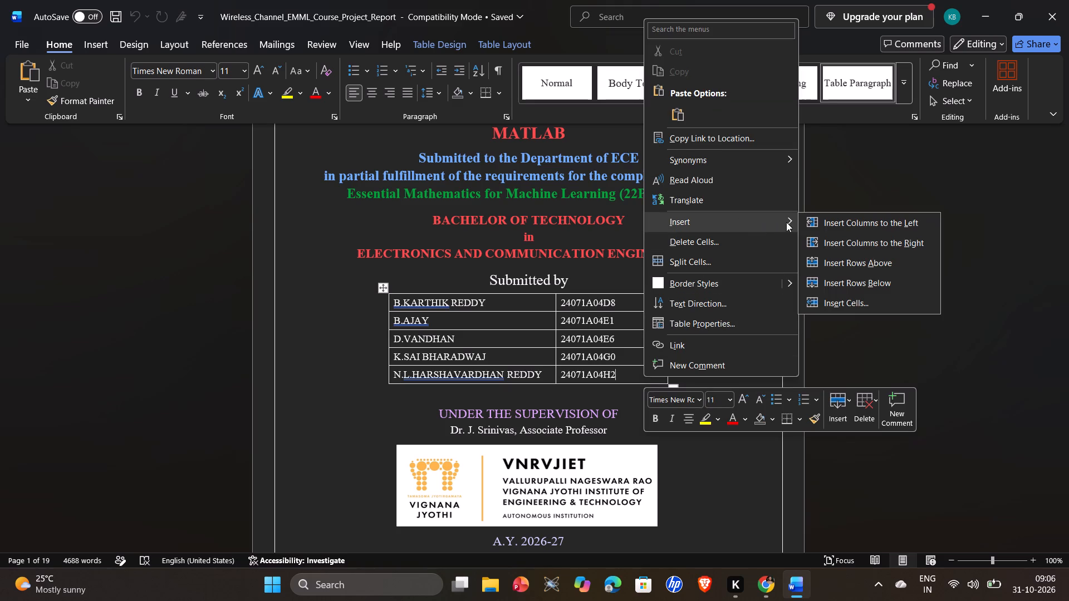
click(850, 267)
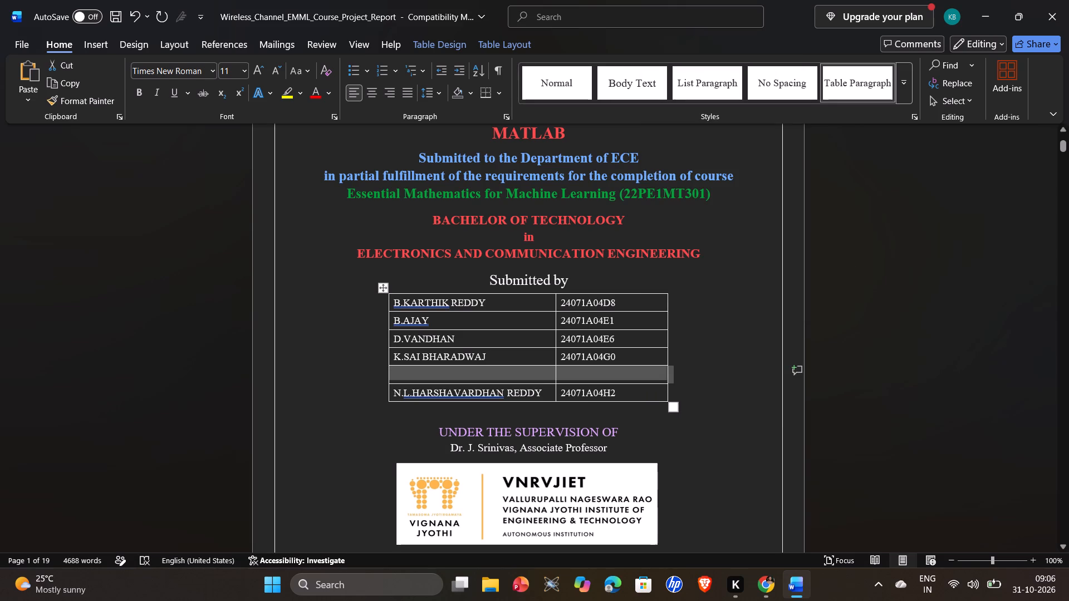
Copy the last student's name into the name cell of the empty row above, keeping the source formatting.
drag(549, 395, 389, 395)
key(ctrl+c)
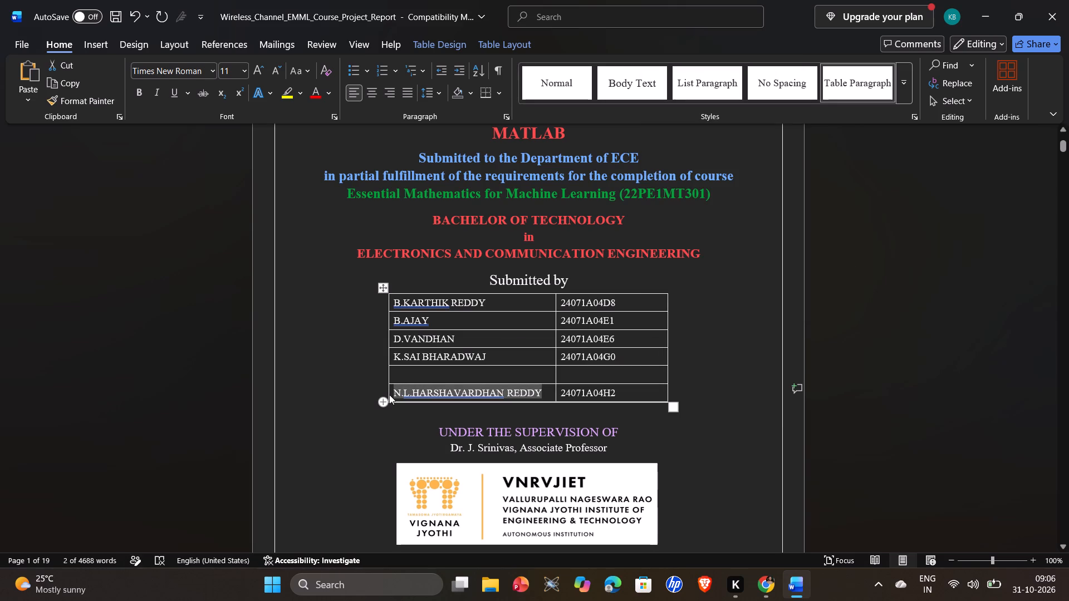
click(407, 378)
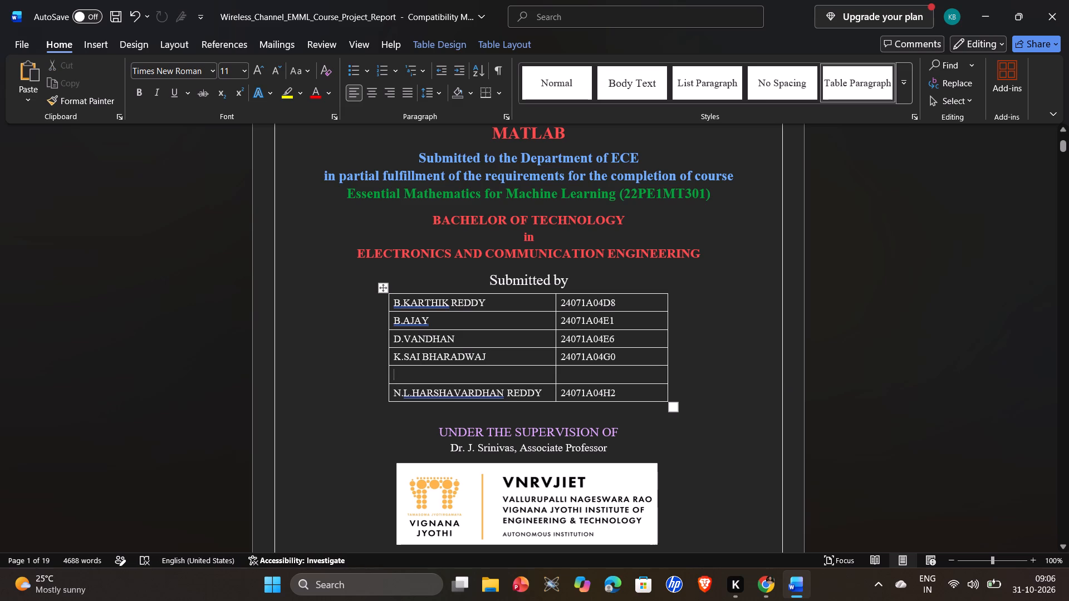
key(ctrl+v)
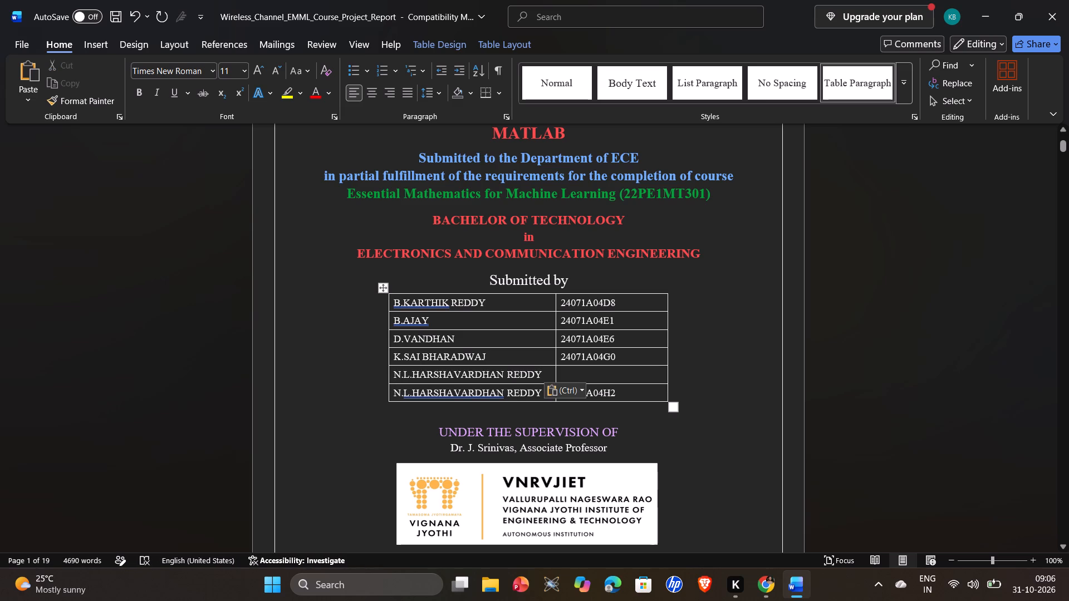
drag(618, 391, 558, 395)
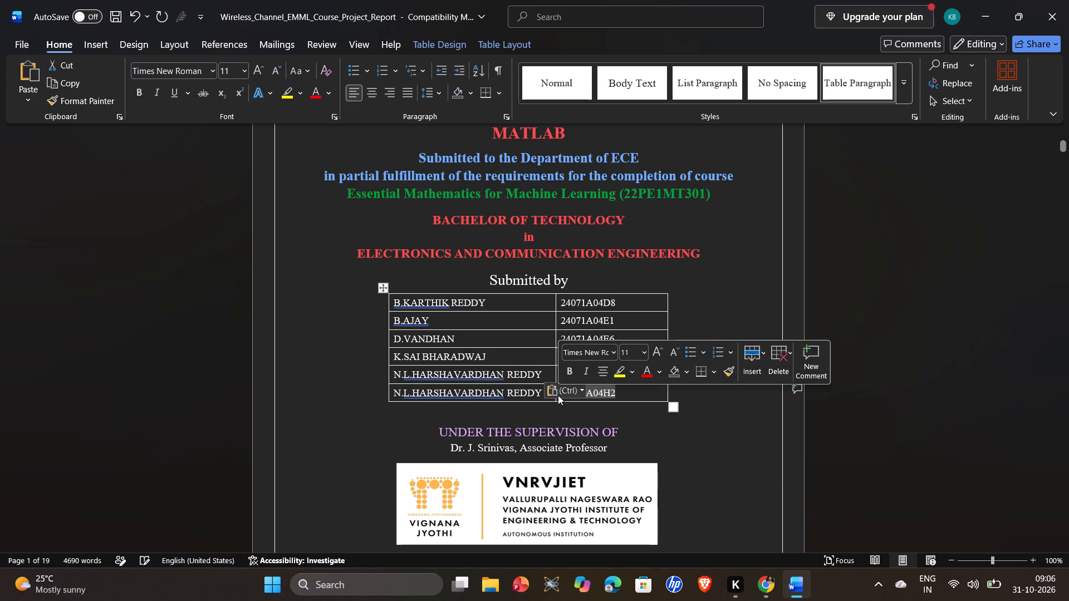
click(635, 394)
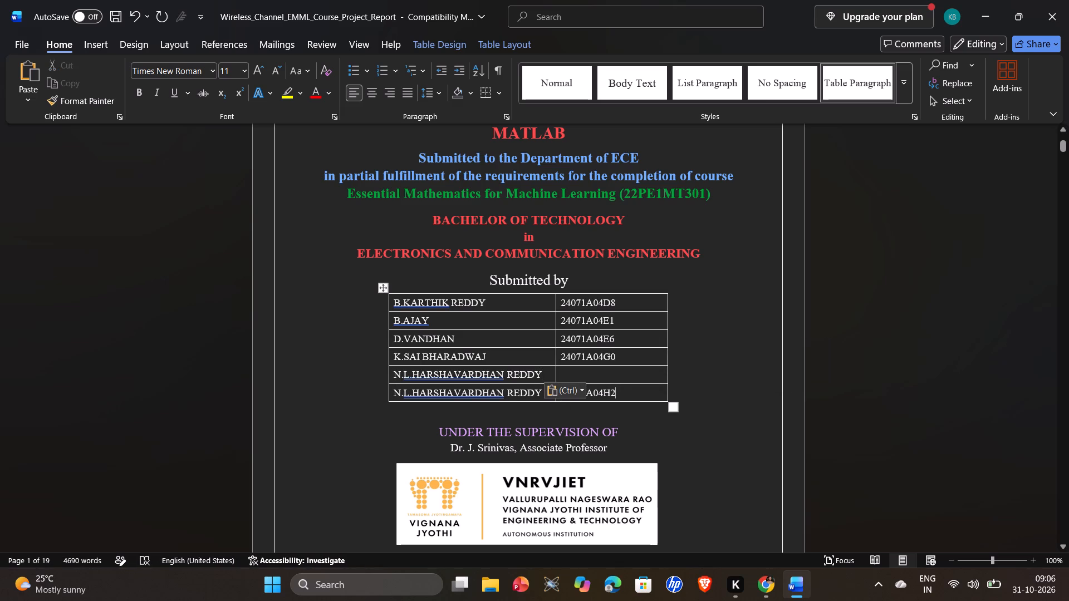
click(727, 348)
click(582, 355)
click(566, 387)
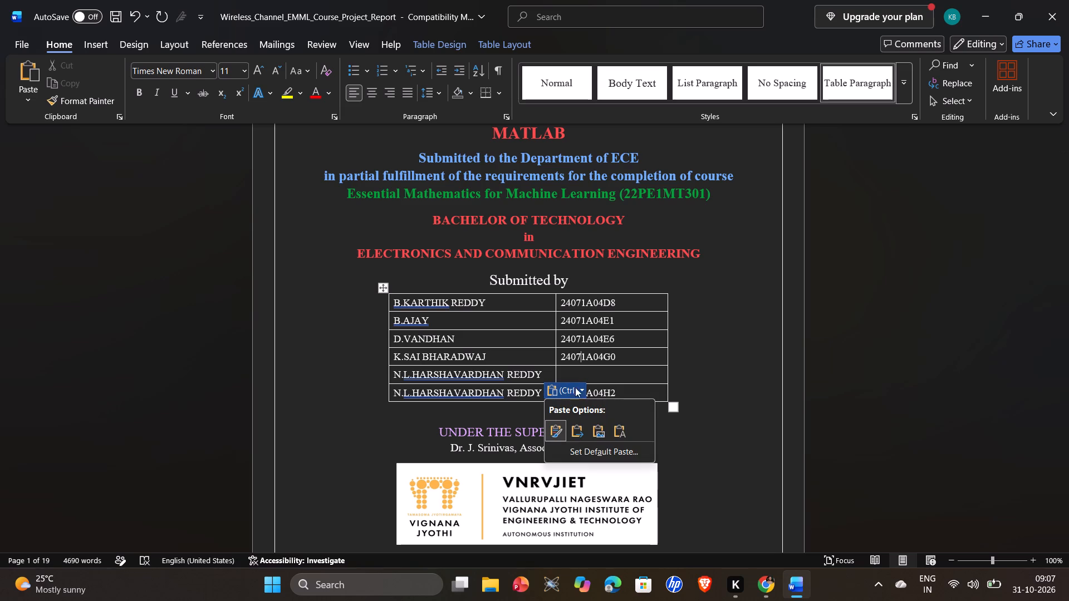
click(553, 429)
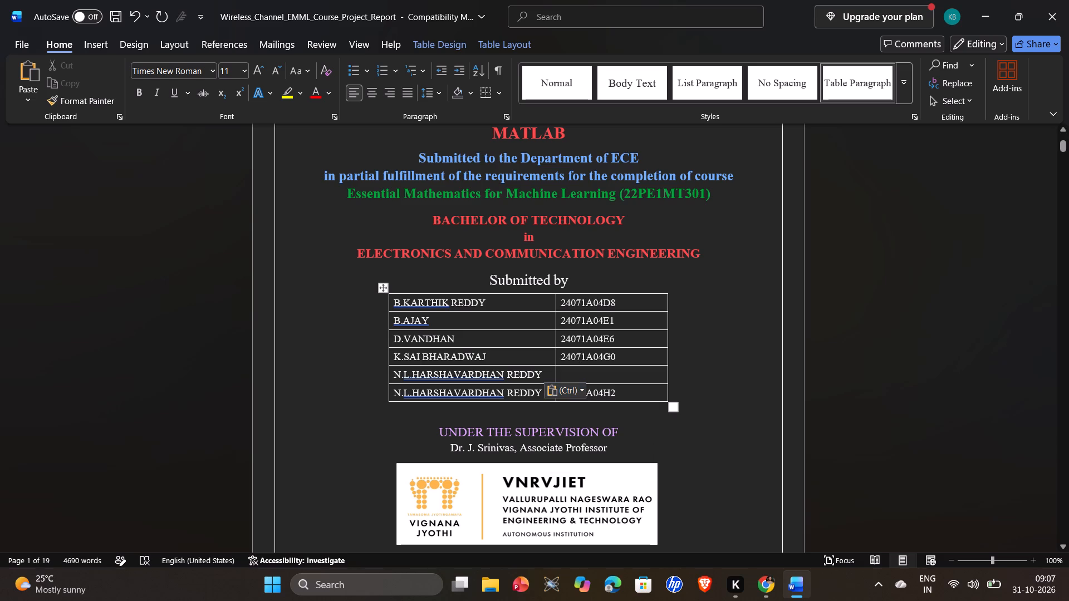
double_click(629, 325)
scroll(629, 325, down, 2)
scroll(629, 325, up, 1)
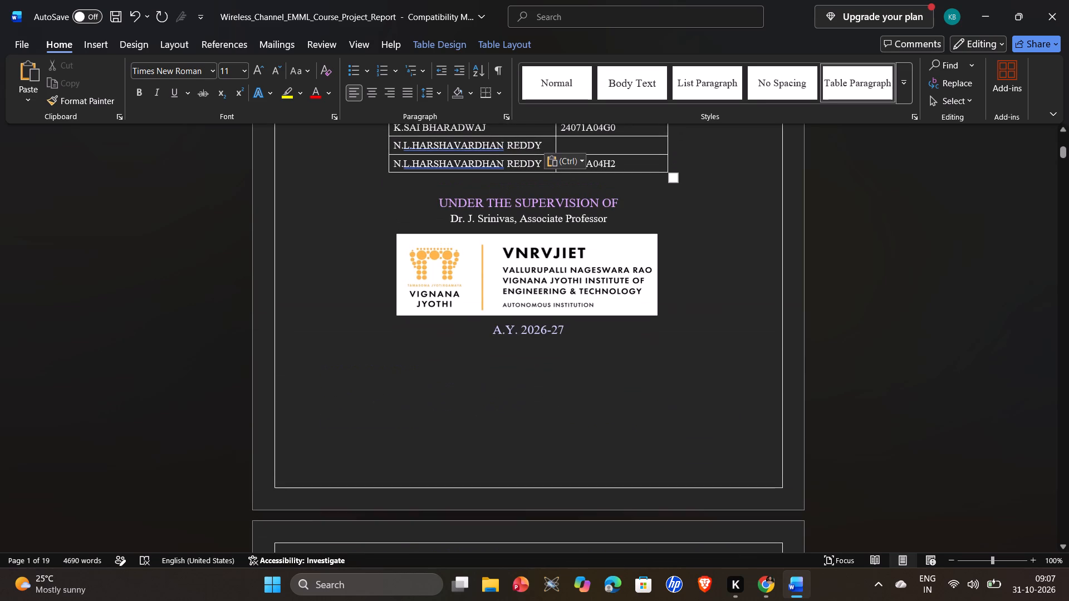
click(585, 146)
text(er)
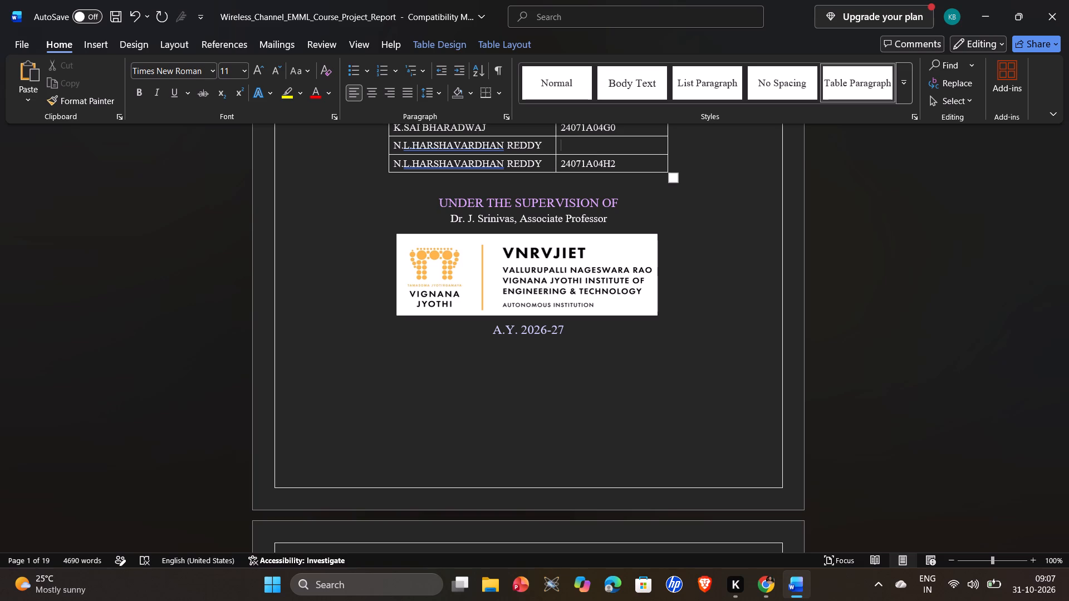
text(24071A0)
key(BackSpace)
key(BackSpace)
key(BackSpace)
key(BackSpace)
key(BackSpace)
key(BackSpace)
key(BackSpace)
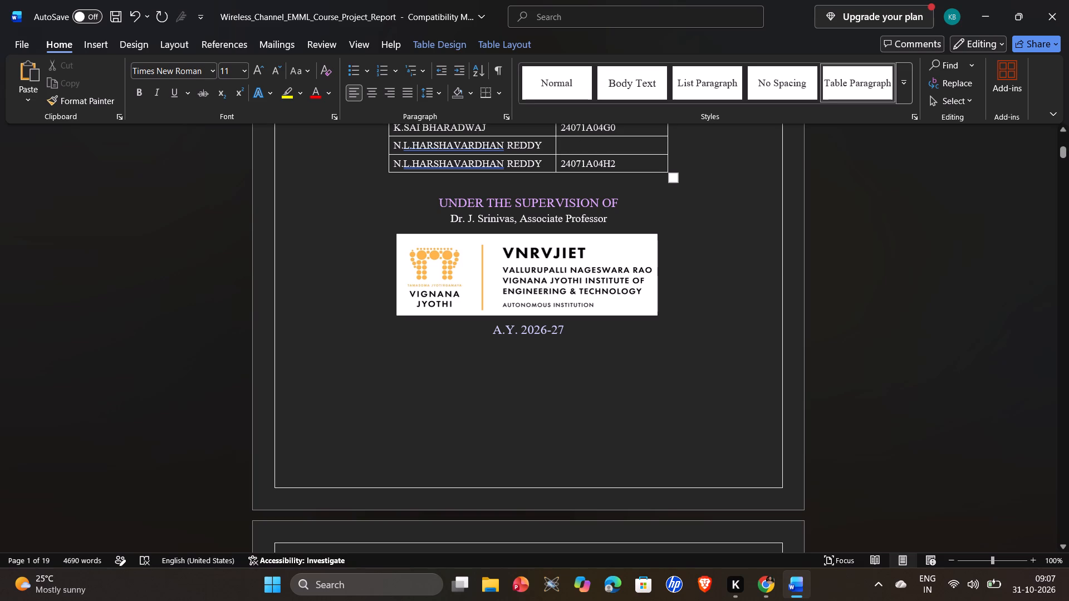
Copy the last row's roll number into the empty roll number cell directly above it.
drag(618, 162, 565, 164)
key(ctrl+c)
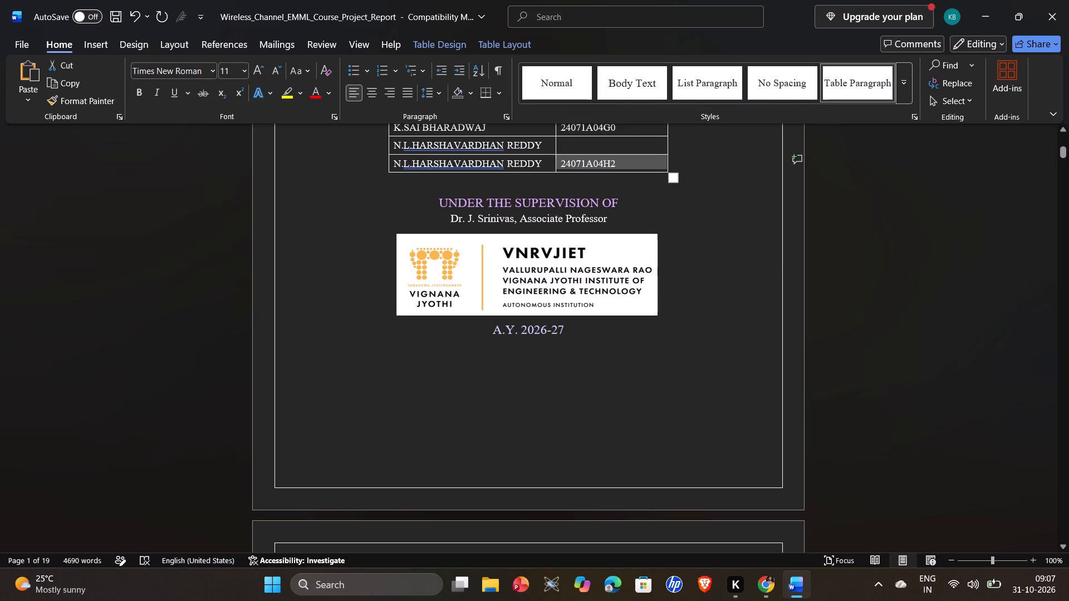
click(580, 145)
key(ctrl+v)
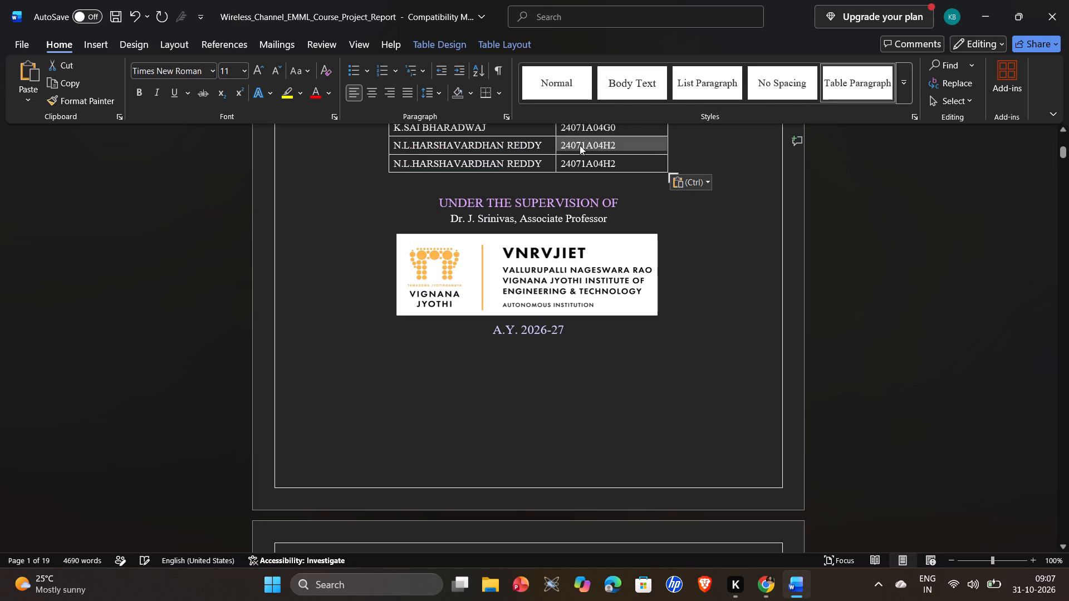
Clear the duplicated student name from the last row of the "Submitted by" table.
click(549, 165)
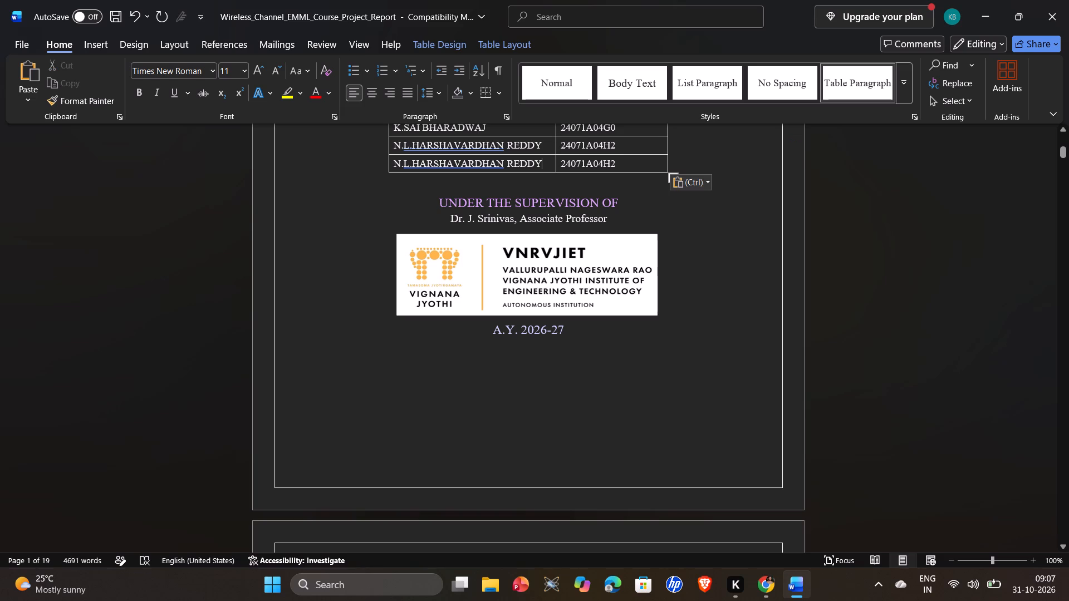
key(BackSpace)
key(BackSpace)
key(BackSpace)
key(BackSpace)
key(BackSpace)
key(BackSpace)
key(BackSpace)
key(BackSpace)
key(BackSpace)
key(BackSpace)
key(BackSpace)
key(BackSpace)
key(BackSpace)
key(BackSpace)
key(BackSpace)
key(BackSpace)
key(BackSpace)
key(BackSpace)
key(BackSpace)
key(BackSpace)
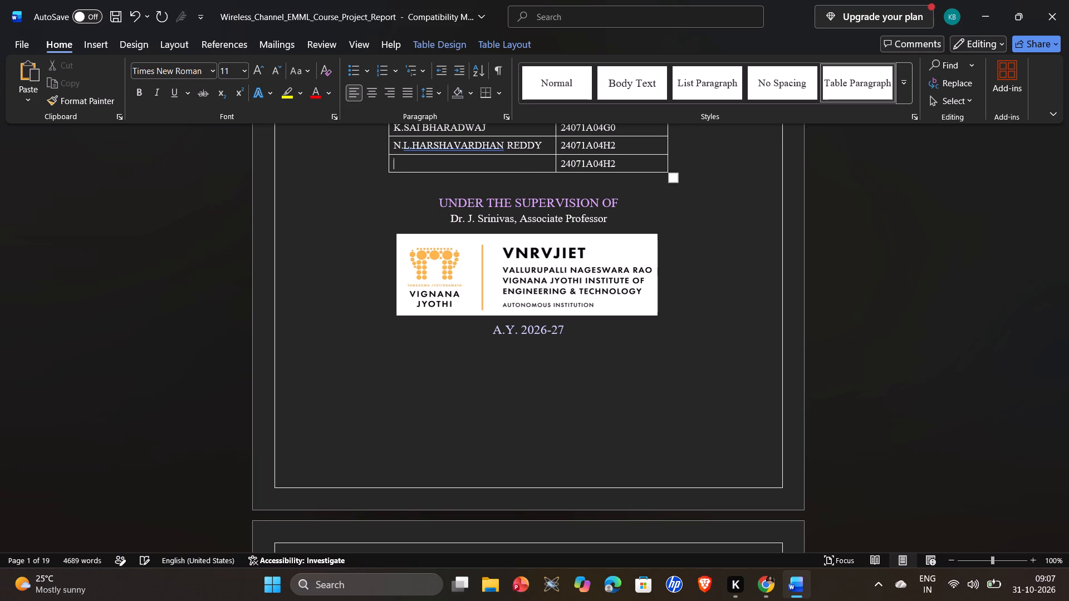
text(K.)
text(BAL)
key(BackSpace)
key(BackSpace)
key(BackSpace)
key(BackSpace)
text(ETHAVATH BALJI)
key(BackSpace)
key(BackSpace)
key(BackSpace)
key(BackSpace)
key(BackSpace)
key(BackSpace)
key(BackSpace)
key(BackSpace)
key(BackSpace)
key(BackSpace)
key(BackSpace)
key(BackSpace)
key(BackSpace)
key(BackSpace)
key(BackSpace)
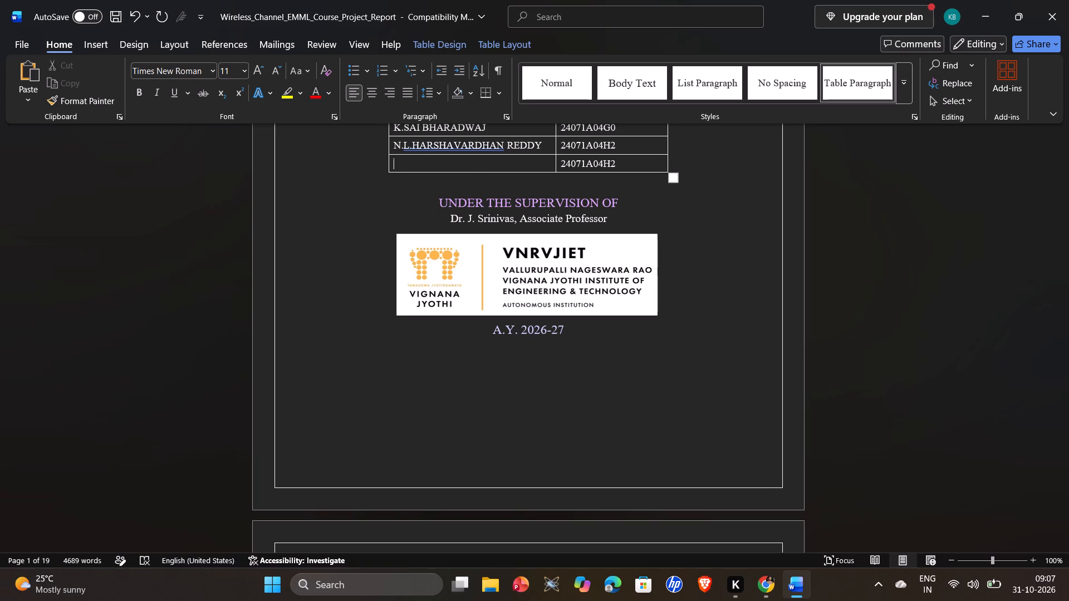
Enter the additional student's name in the last row's empty name cell, as initial plus given name in capitals.
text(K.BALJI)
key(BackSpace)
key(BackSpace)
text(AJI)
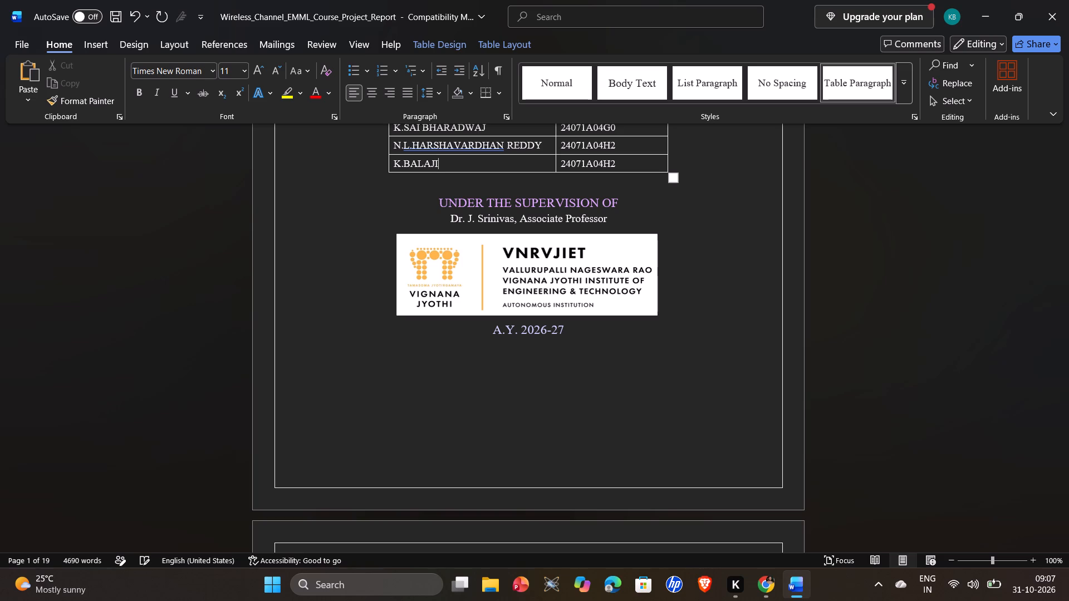
Change the last two characters of the roll number in the last row of the "Submitted by" table to F7.
click(629, 162)
key(BackSpace)
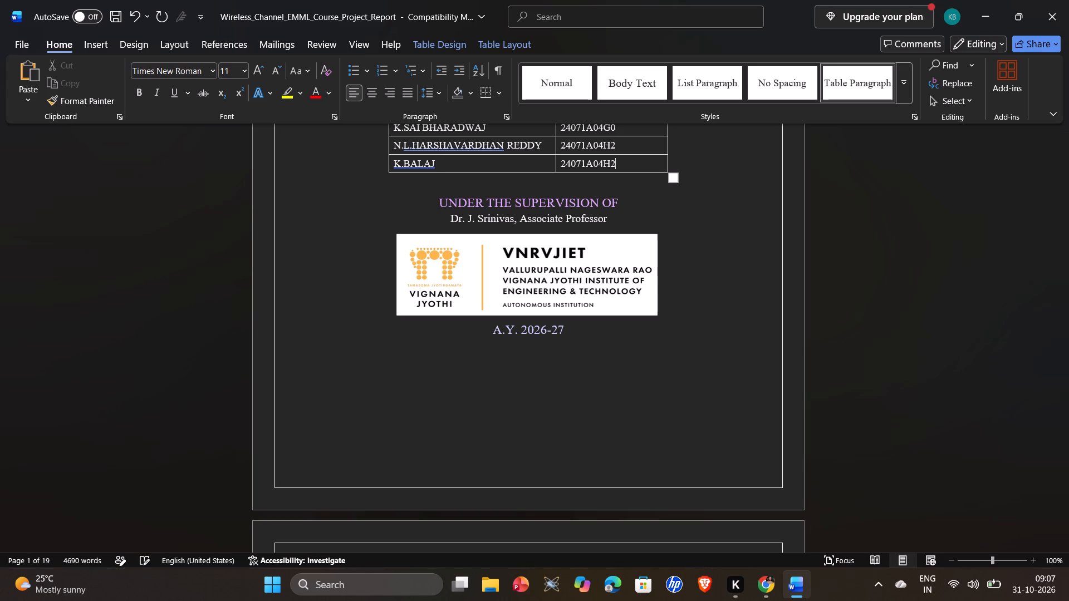
key(BackSpace)
key(BackSpace)
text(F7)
Check the student names and roll numbers on the report's cover page, certificate and declaration pages.
scroll(423, 166, up, 2)
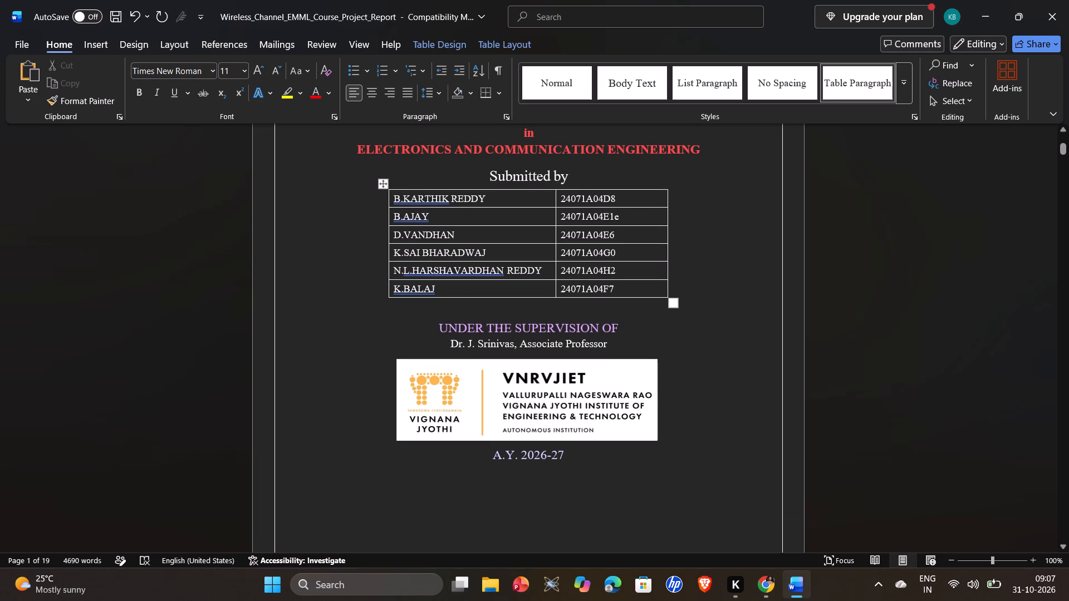
scroll(423, 166, down, 4)
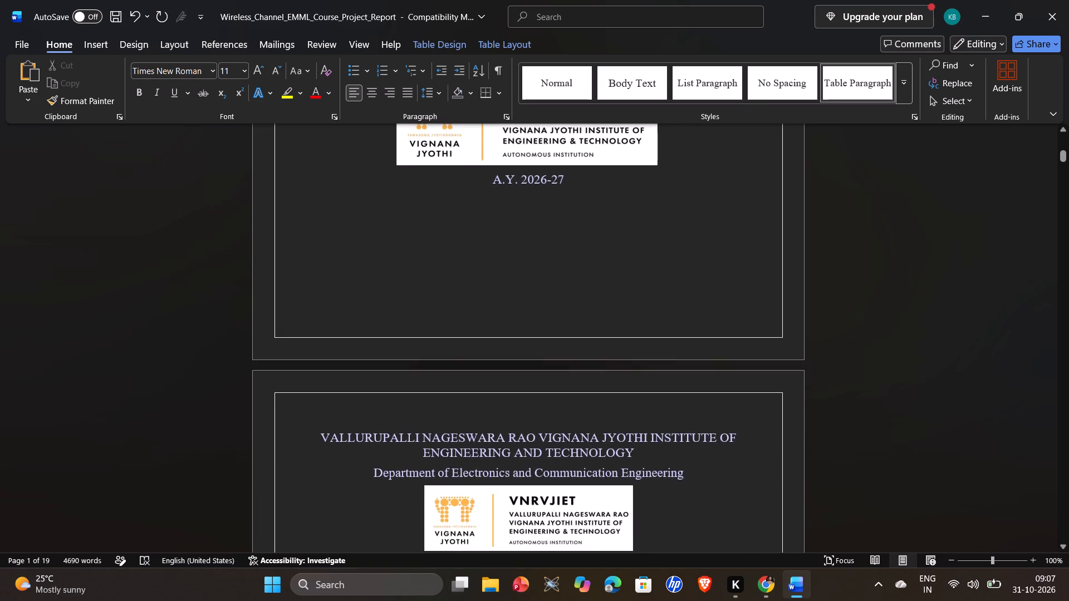
scroll(423, 166, down, 1)
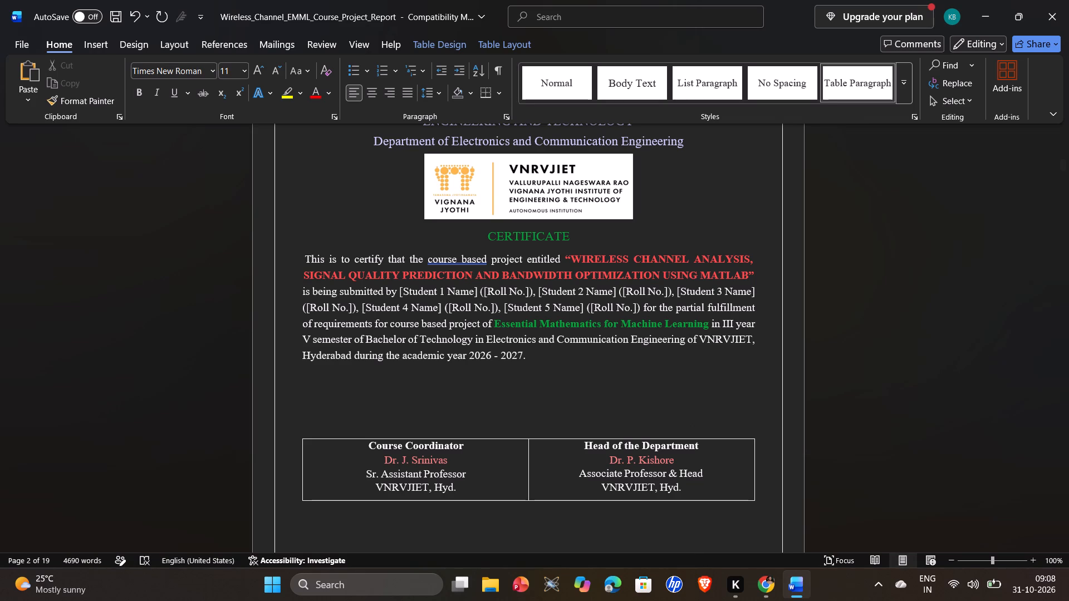
scroll(611, 359, up, 1)
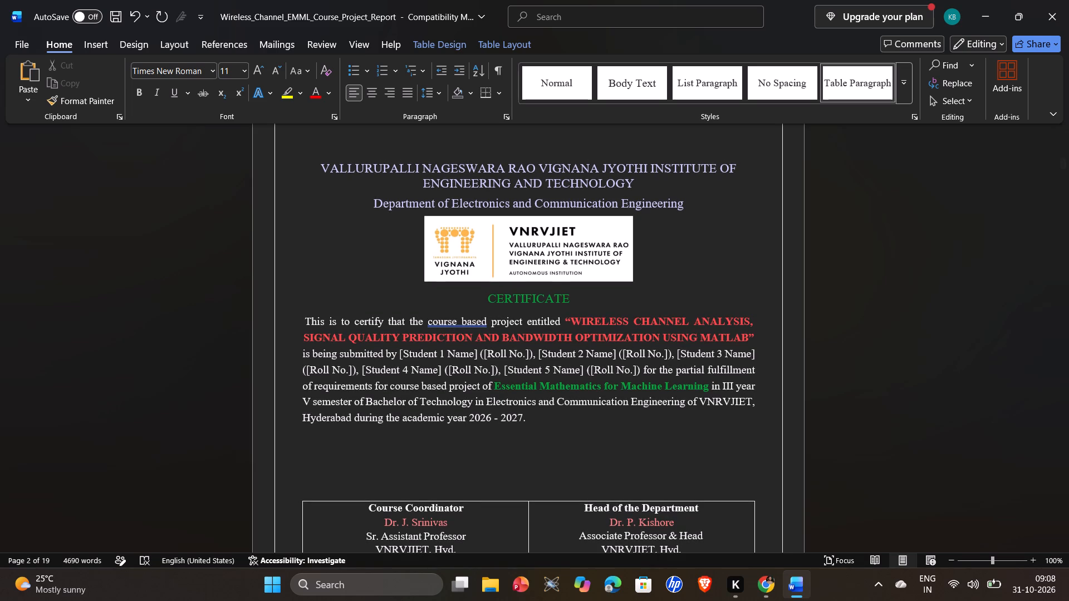
scroll(611, 359, down, 2)
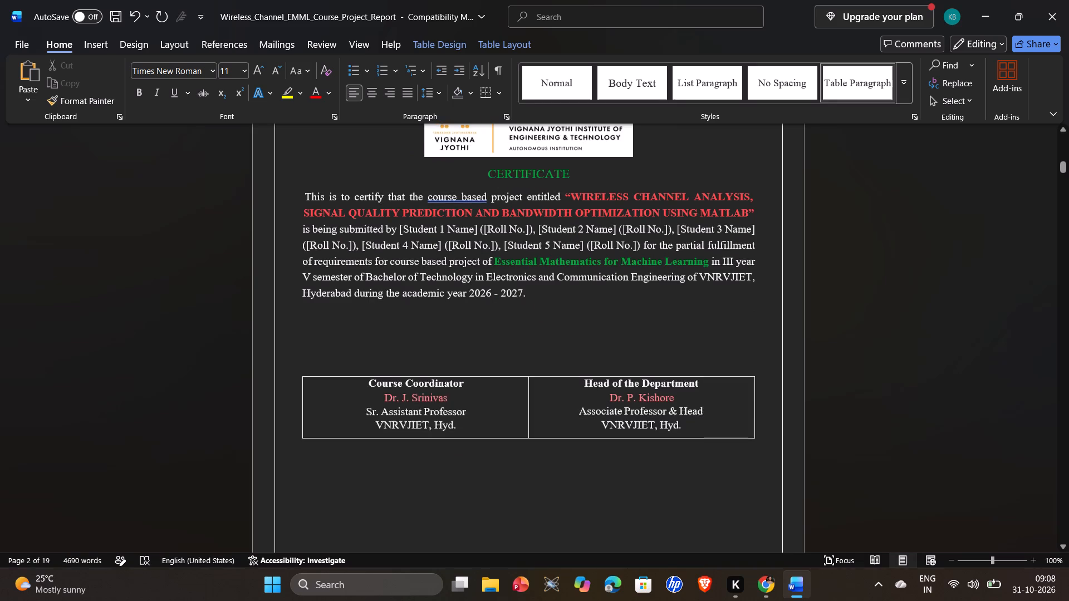
scroll(611, 359, down, 3)
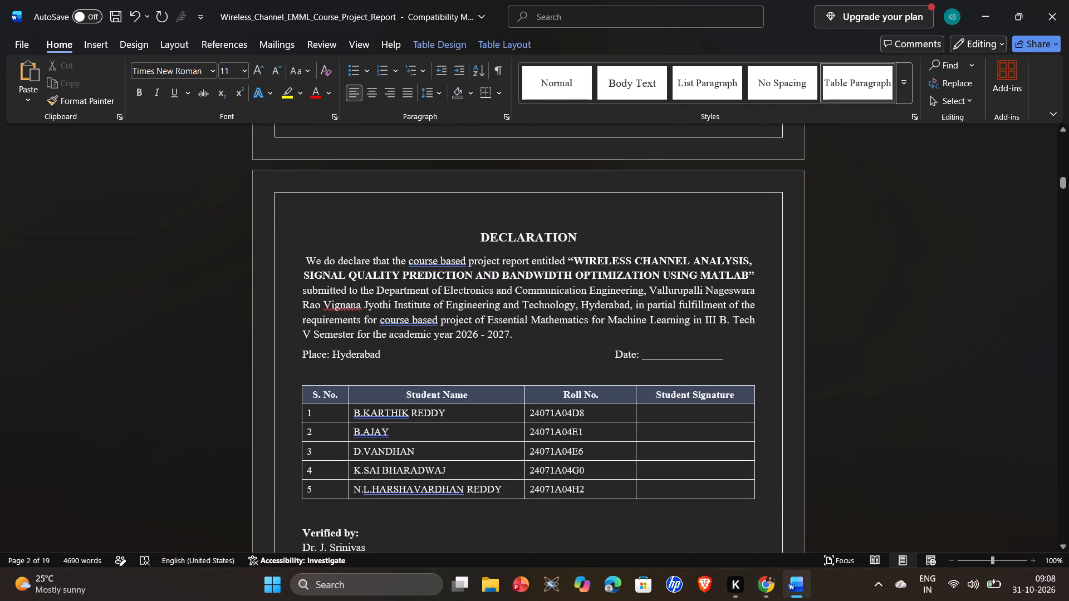
scroll(611, 359, down, 1)
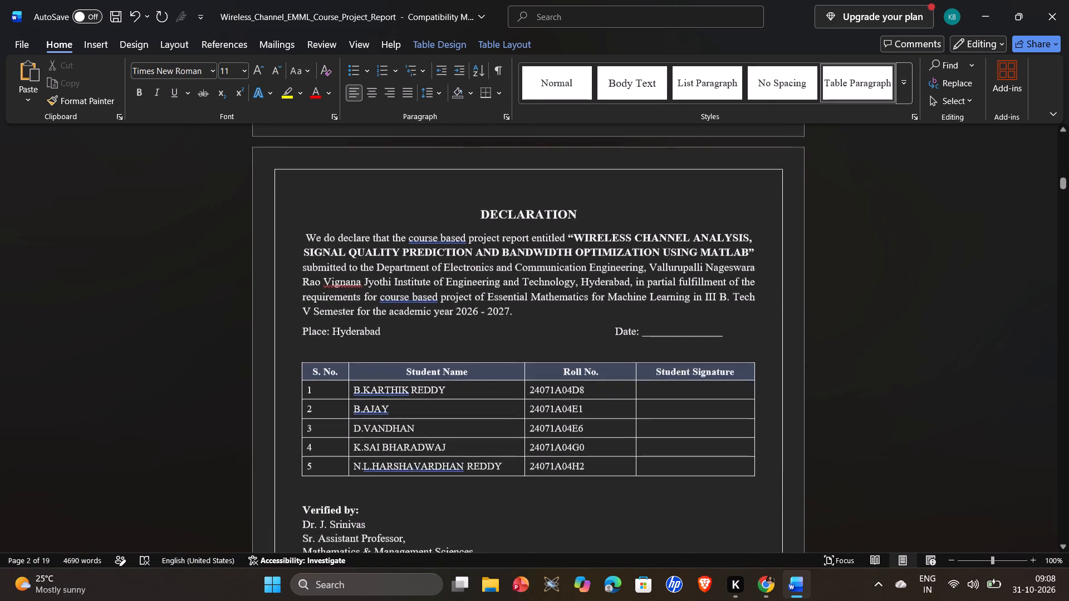
scroll(611, 359, down, 1)
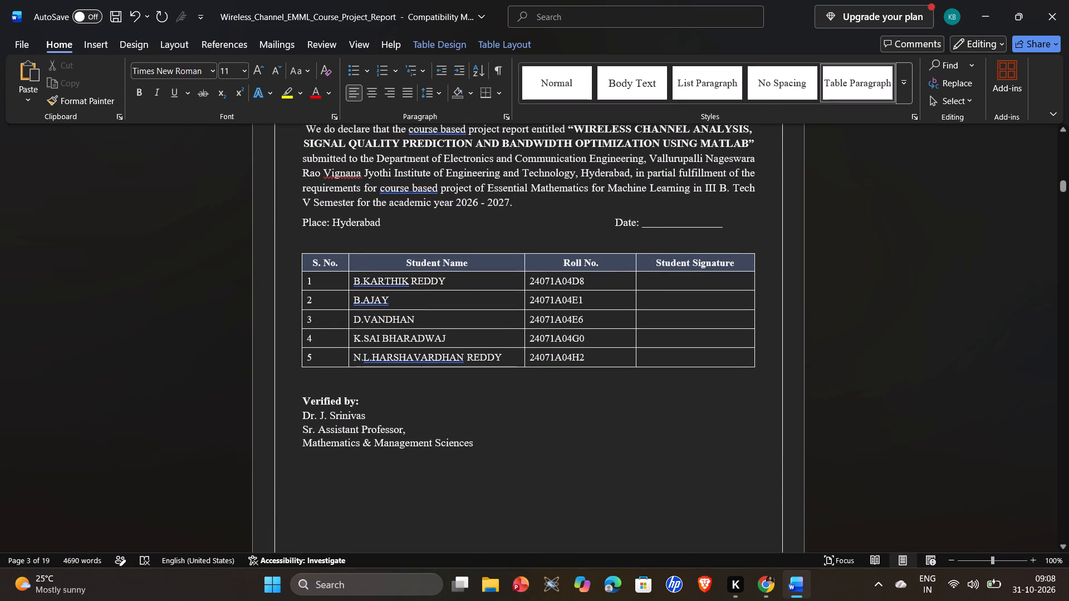
Look through the report's body from the introduction and theory sections to the end of the MATLAB code section.
scroll(611, 359, down, 5)
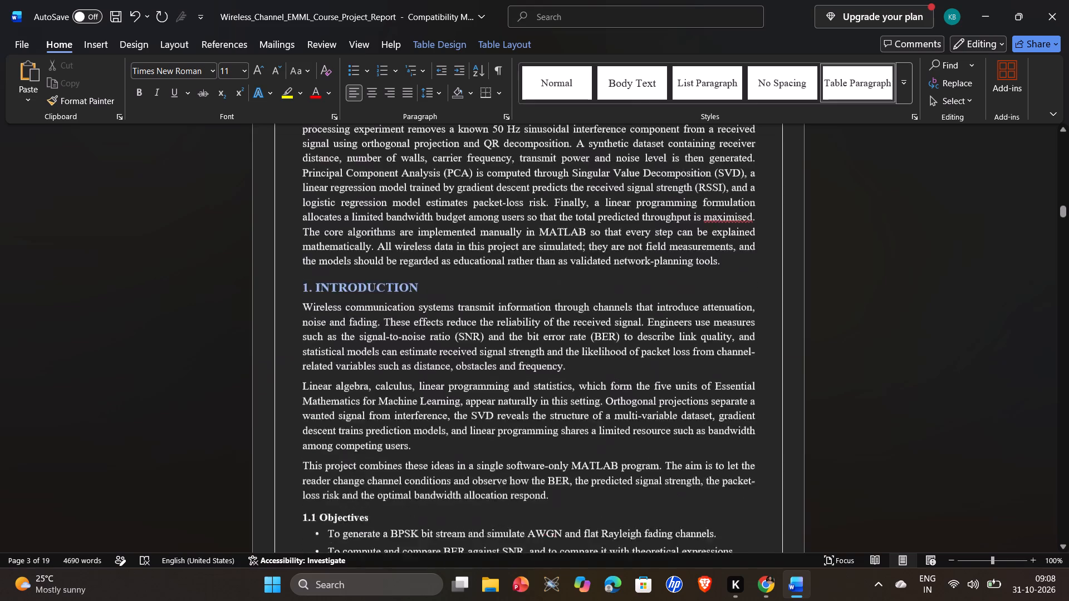
scroll(611, 359, down, 6)
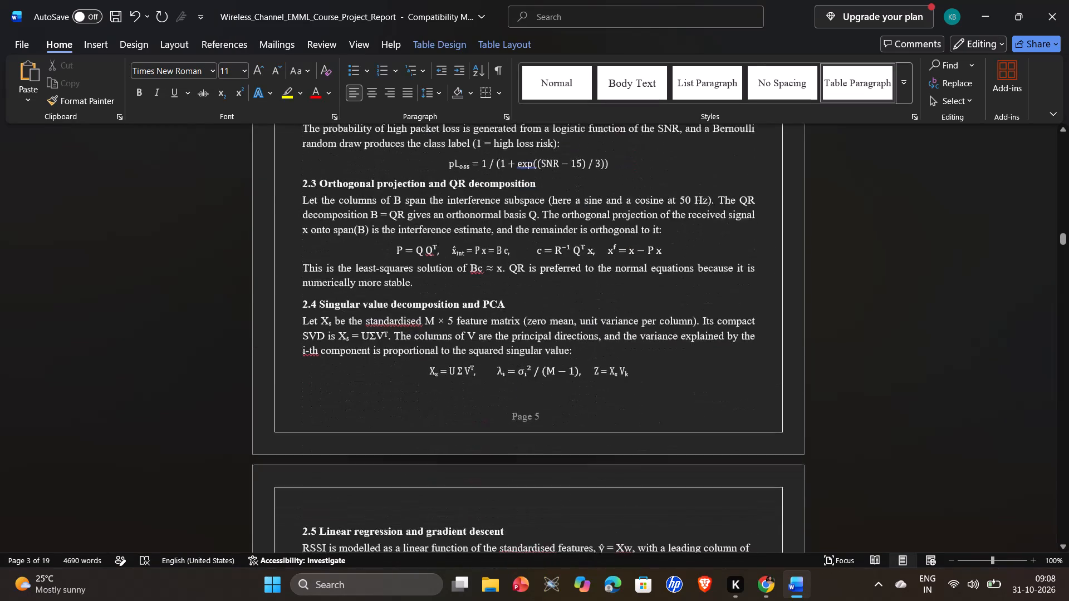
scroll(611, 359, down, 4)
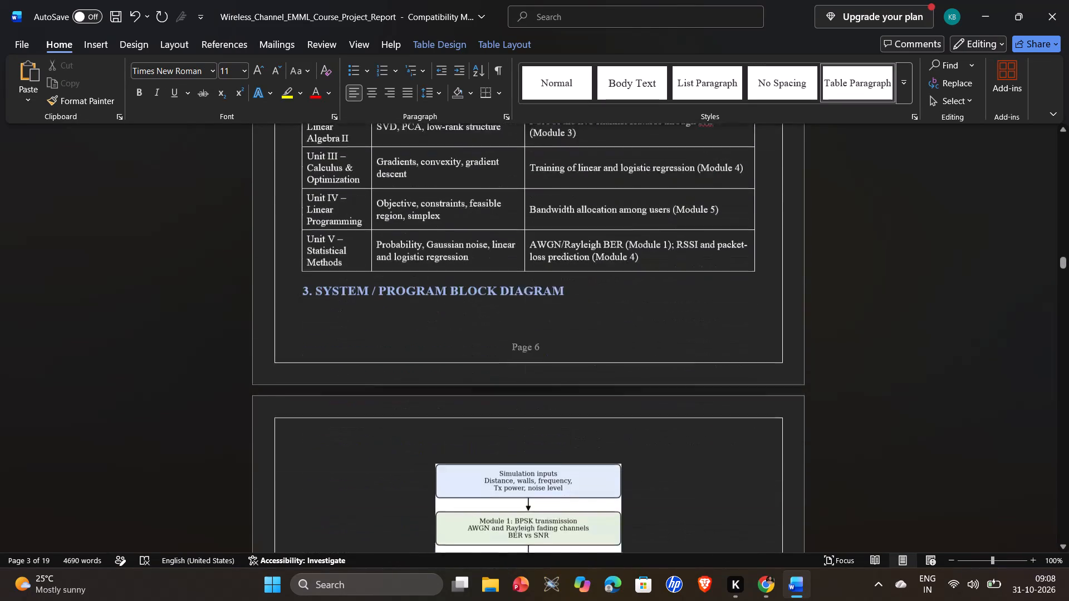
scroll(611, 359, down, 5)
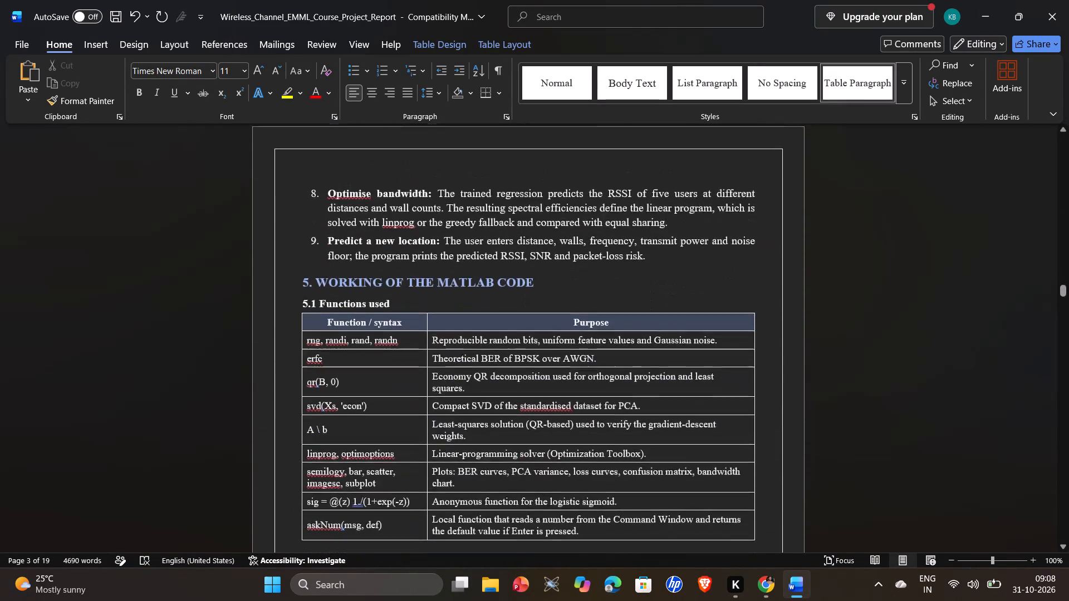
scroll(611, 359, down, 5)
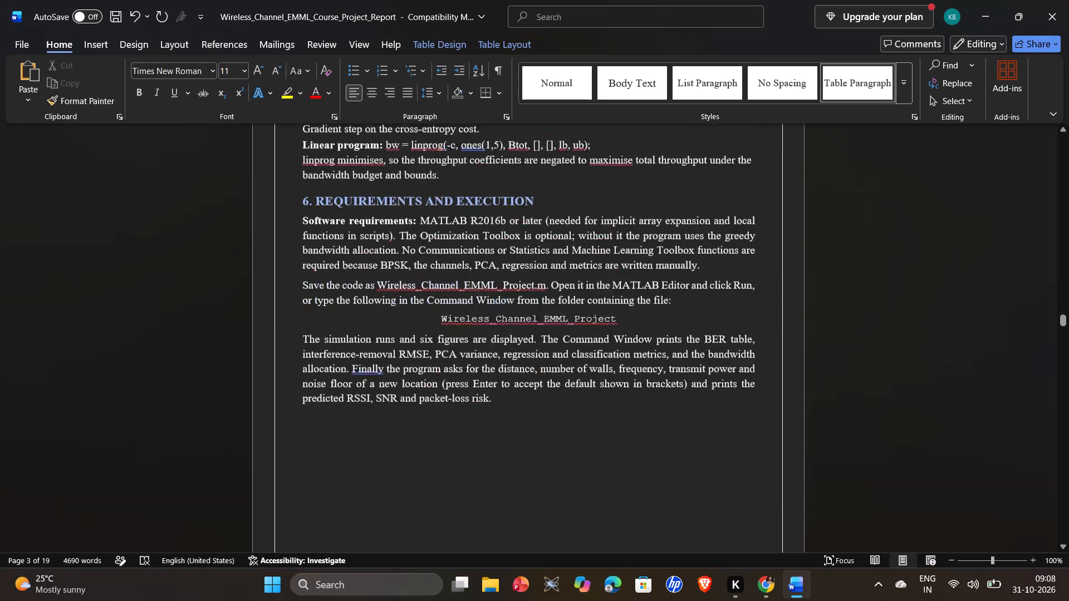
scroll(611, 359, down, 2)
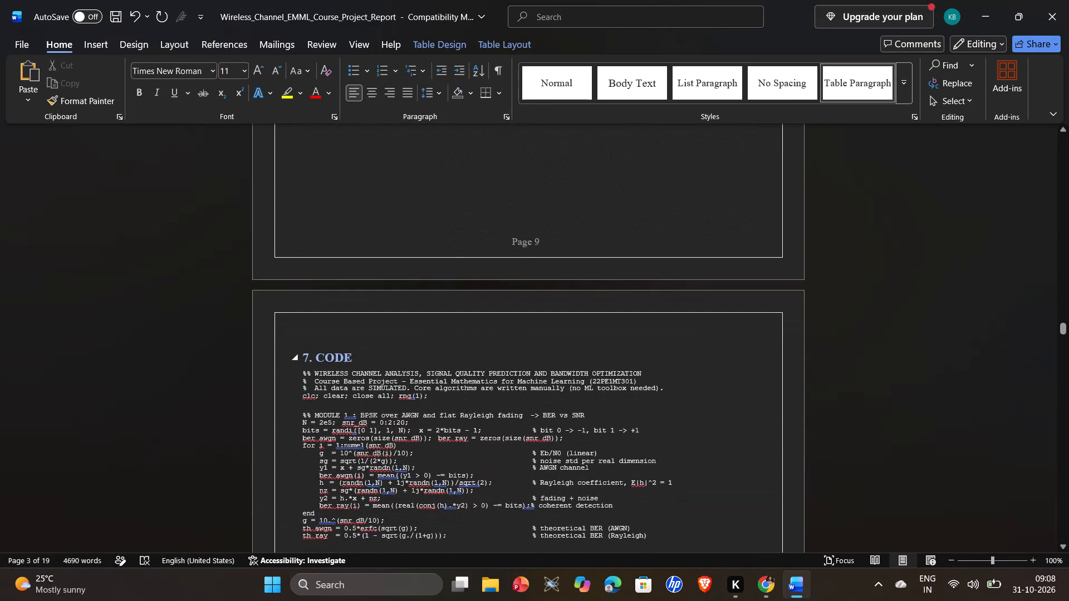
scroll(611, 359, down, 2)
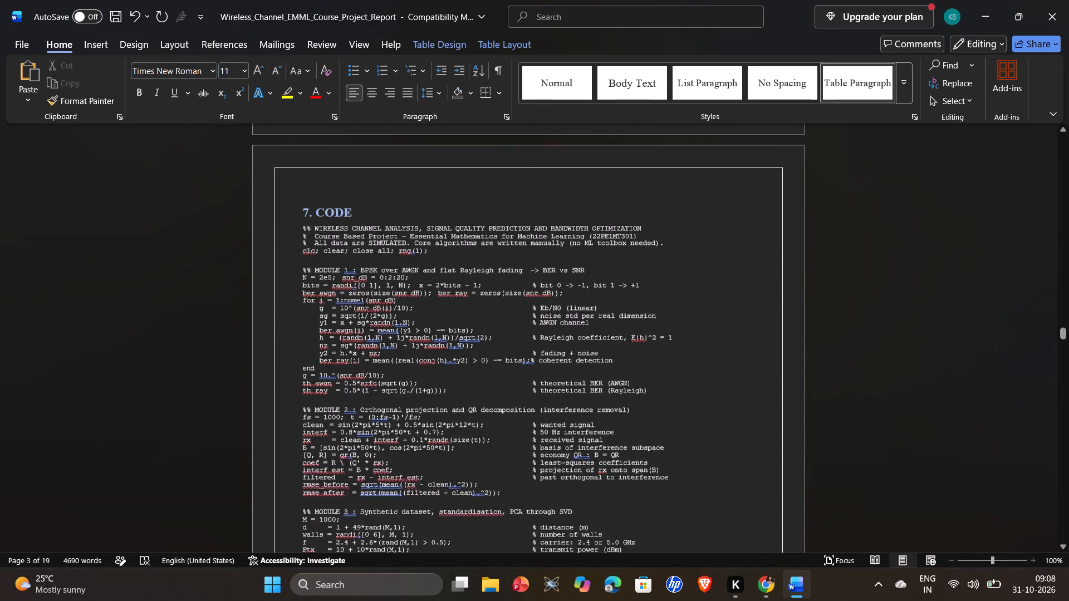
scroll(611, 359, down, 6)
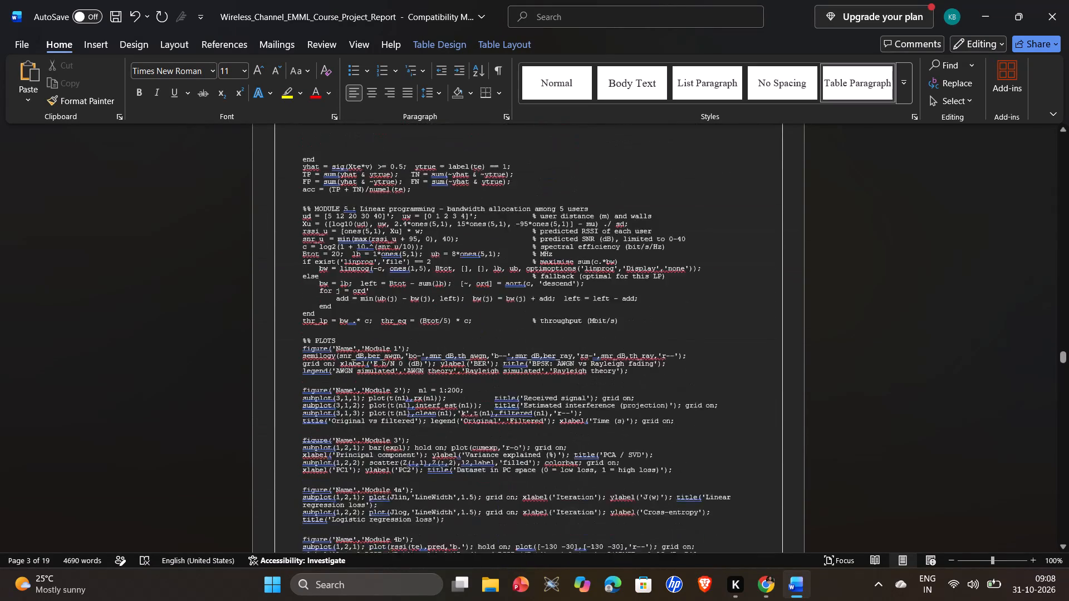
Examine the output figures, the results tables 9.1 to 9.5 and the expected observations for remaining gaps.
scroll(611, 359, down, 7)
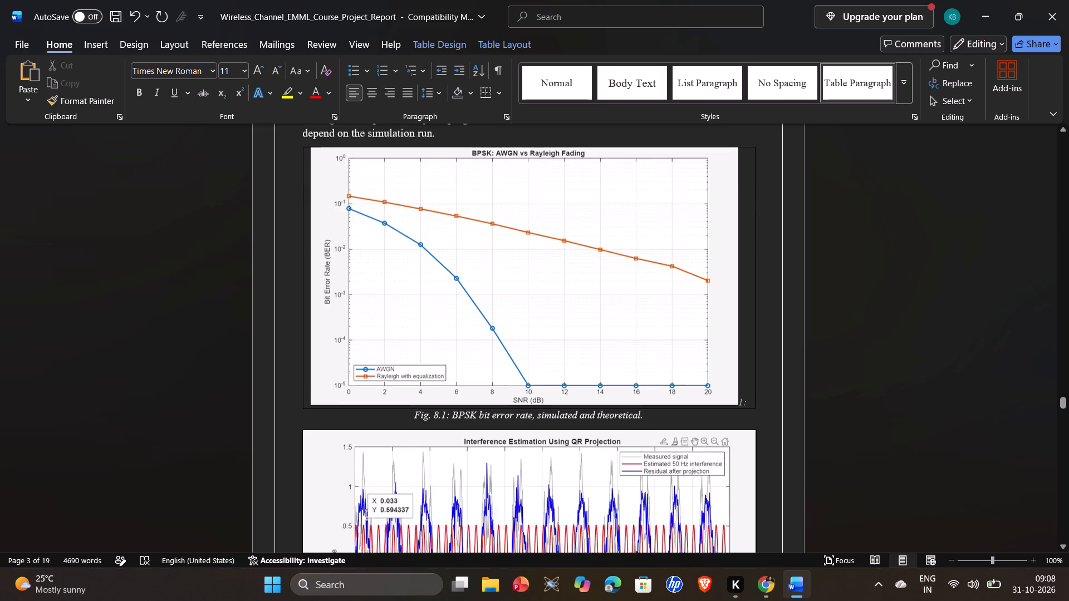
scroll(611, 359, down, 3)
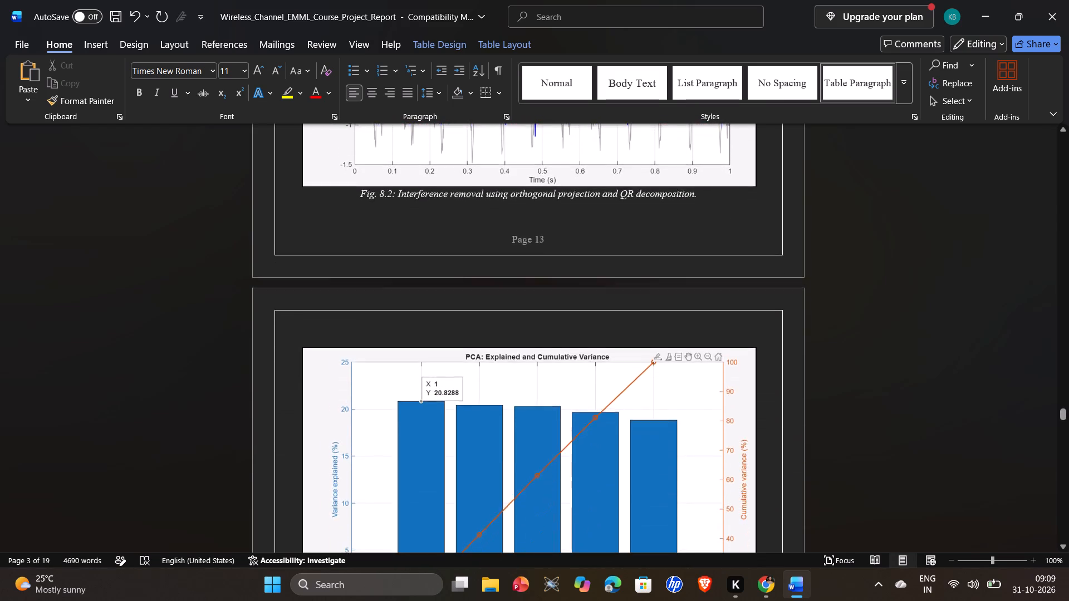
scroll(611, 359, down, 4)
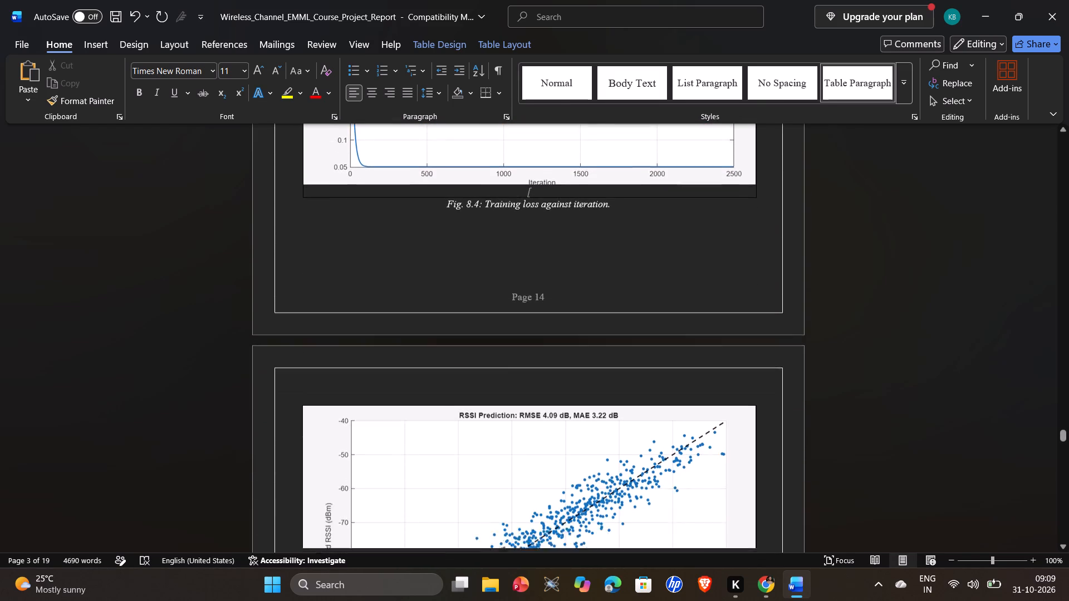
scroll(611, 359, down, 4)
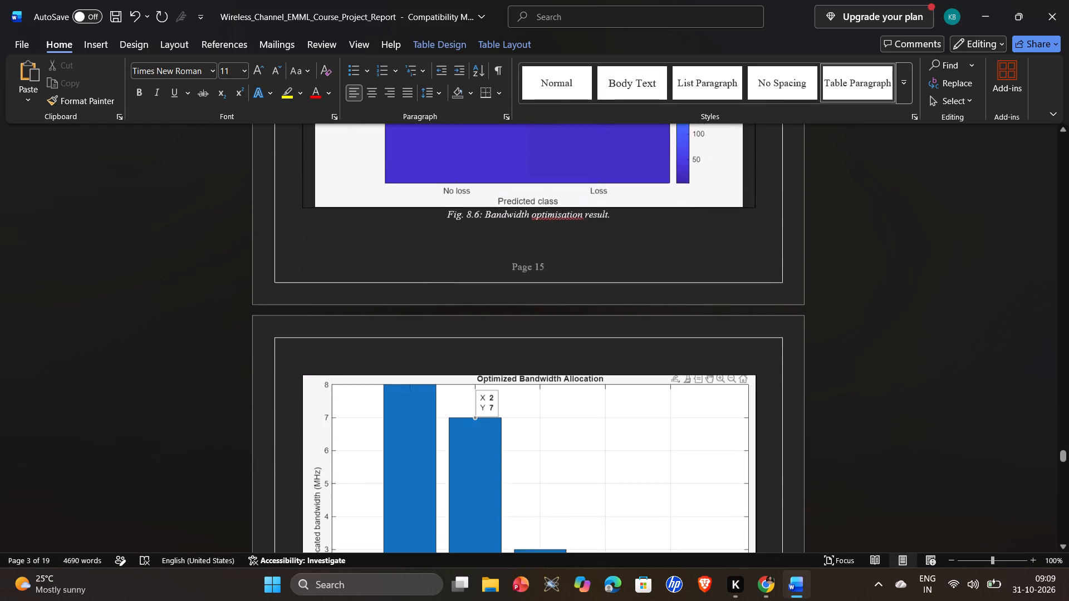
scroll(611, 359, down, 2)
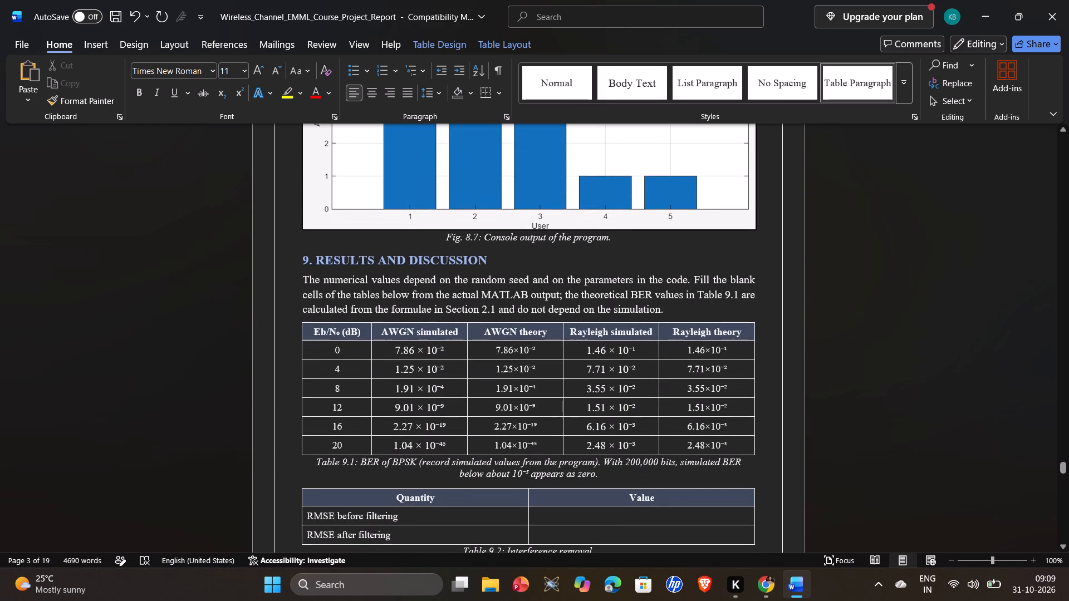
scroll(611, 359, down, 1)
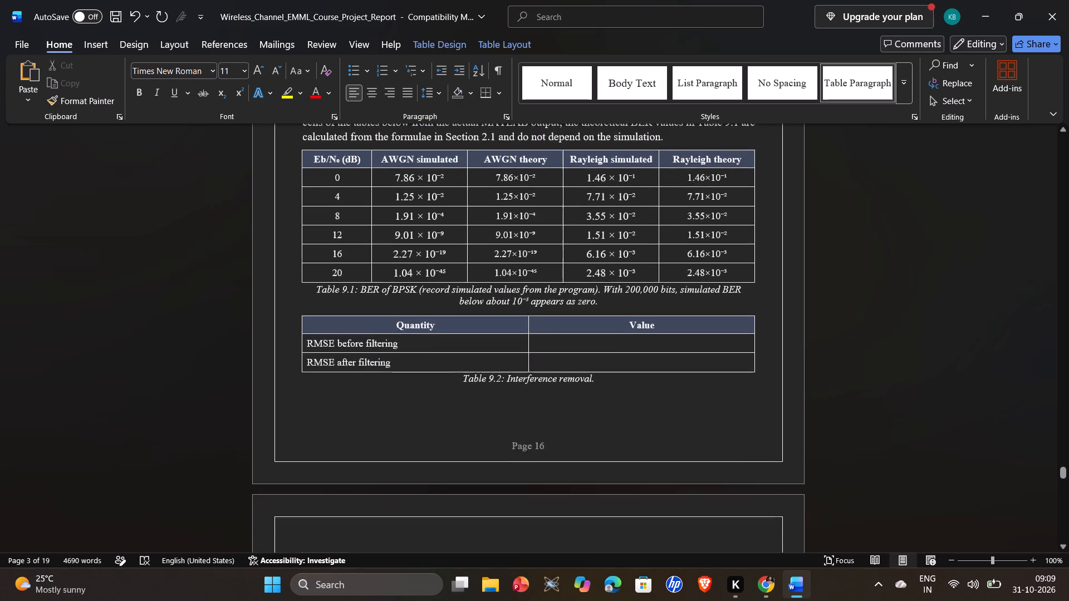
scroll(611, 359, down, 2)
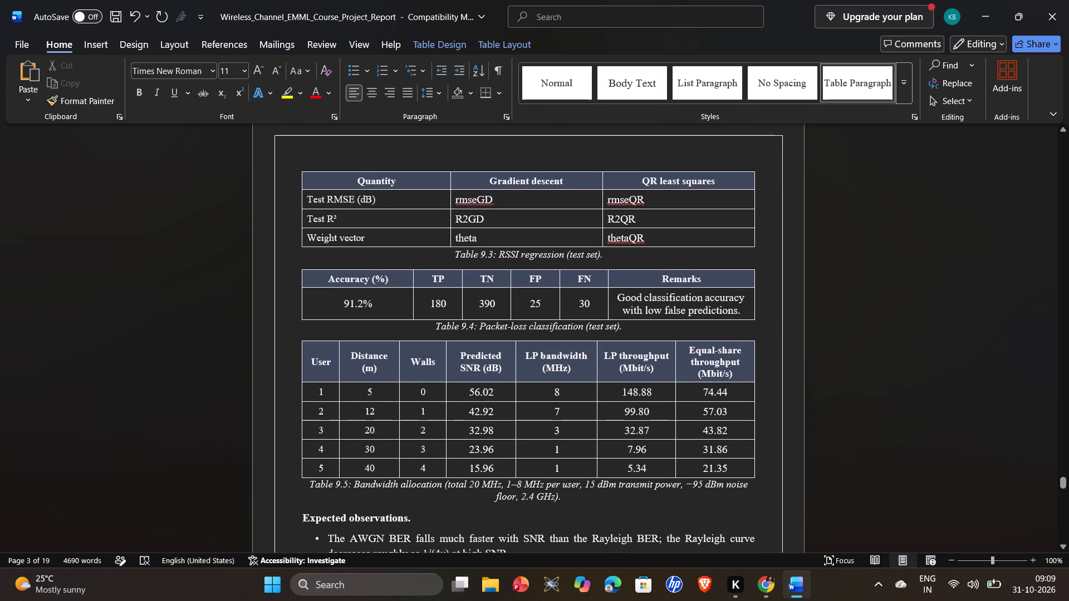
scroll(611, 359, down, 2)
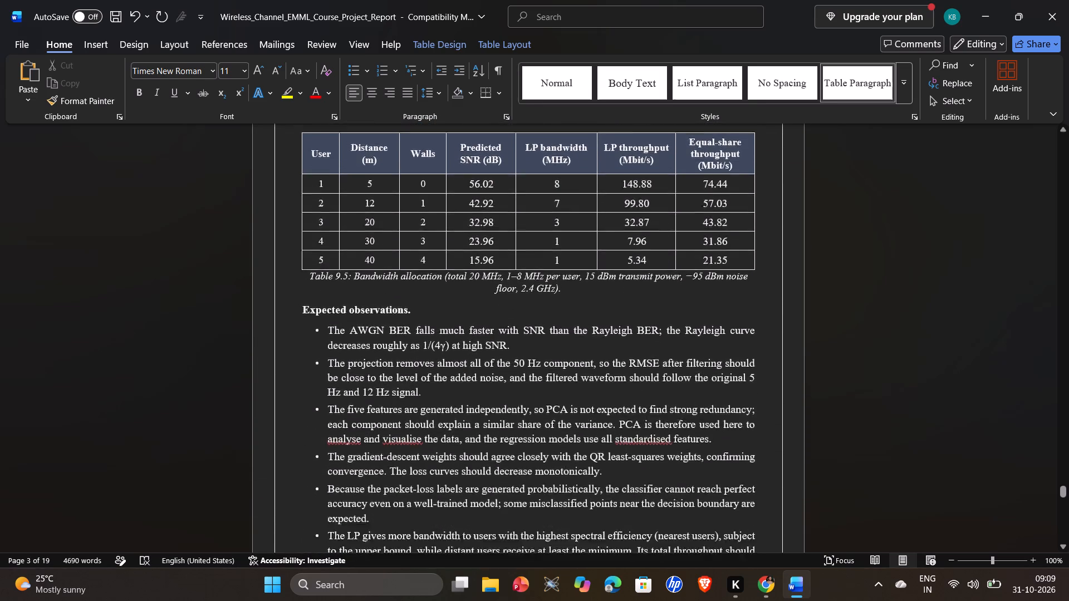
scroll(611, 359, down, 4)
Insert a new row below the last student in the Declaration page's student signature table.
scroll(611, 359, up, 12)
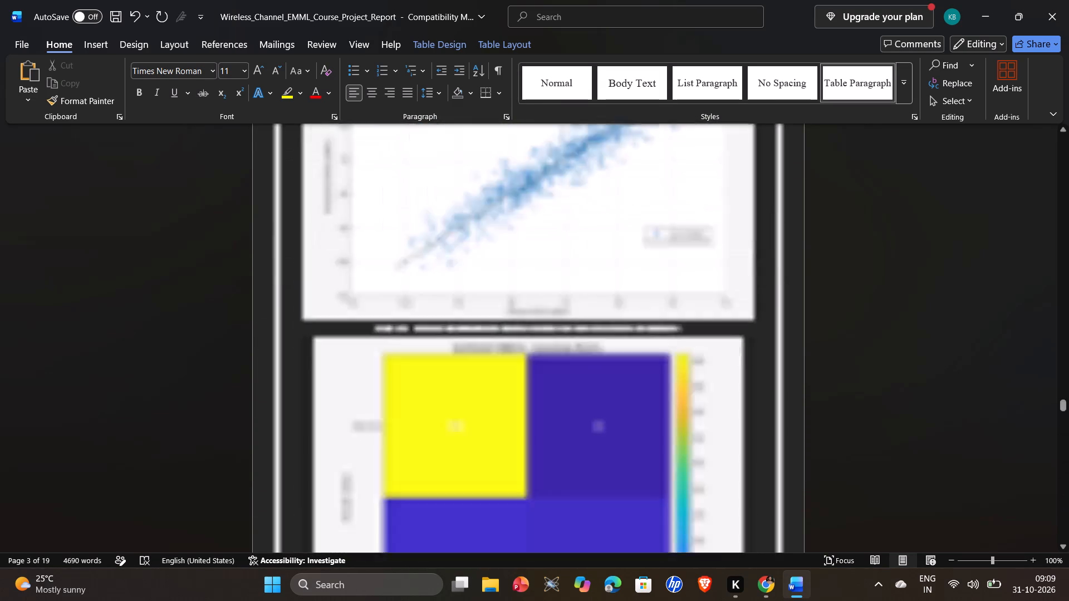
scroll(611, 359, up, 8)
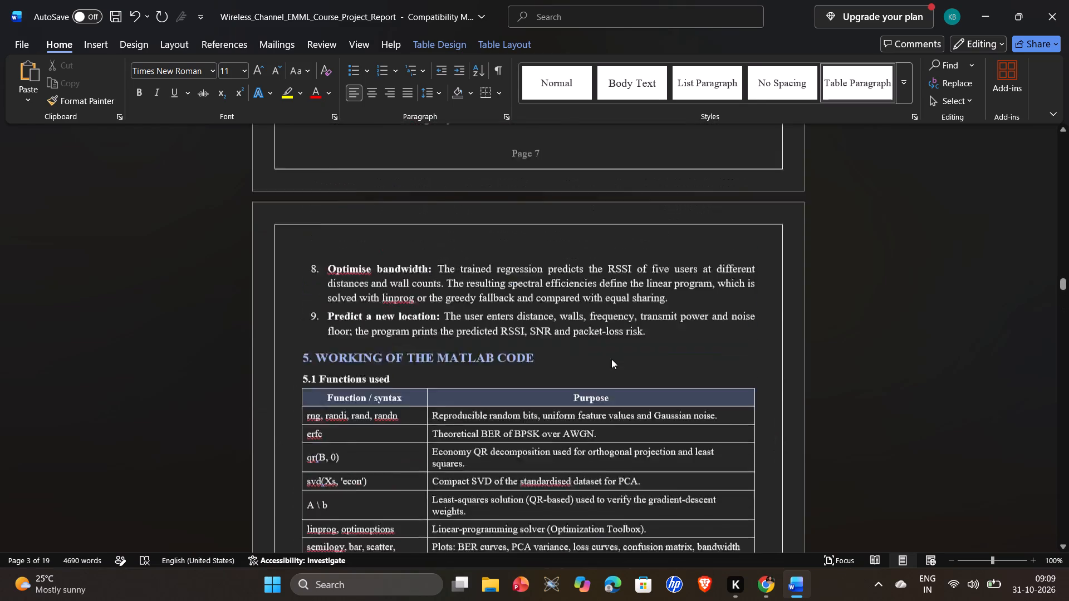
scroll(611, 359, up, 9)
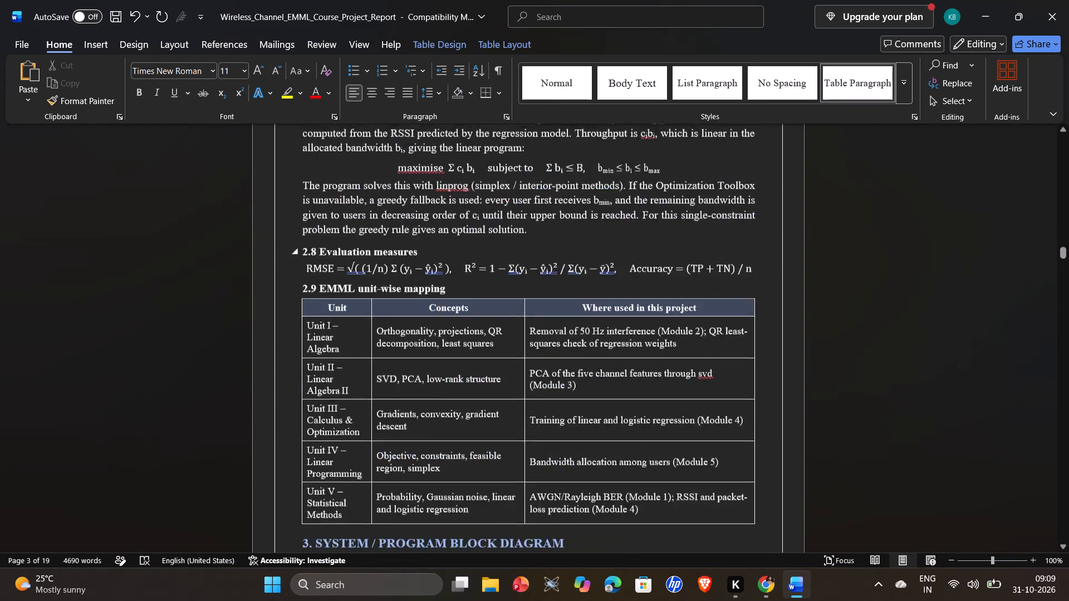
scroll(611, 359, up, 9)
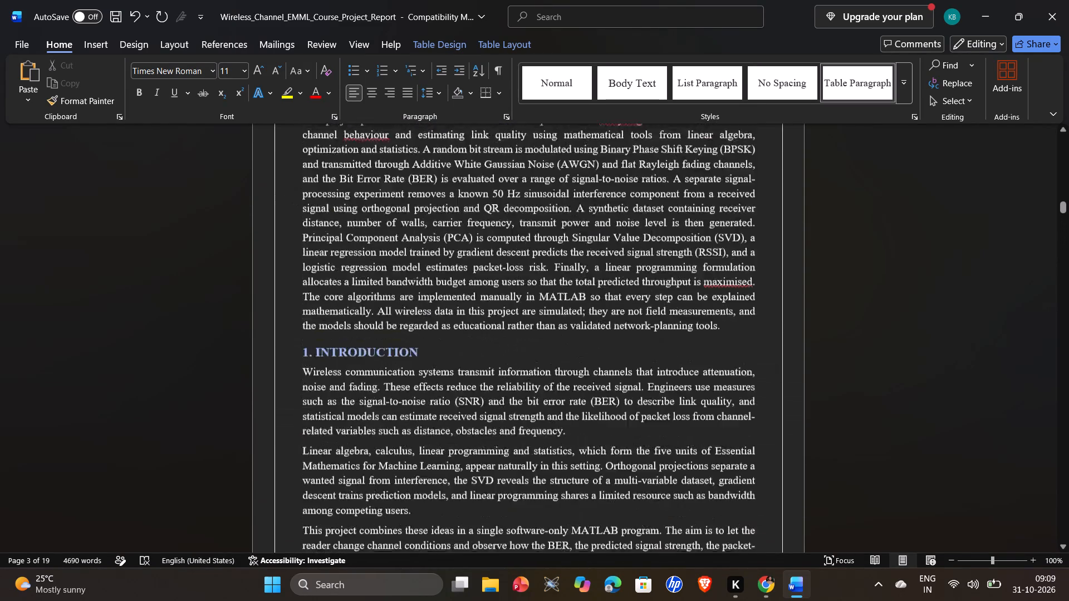
scroll(611, 359, up, 6)
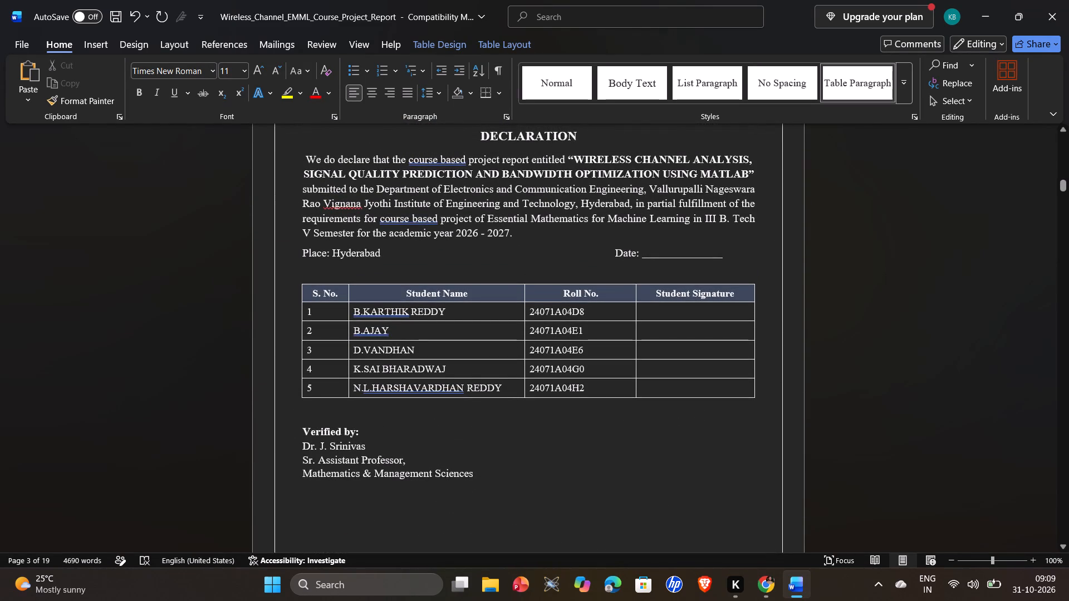
click(707, 395)
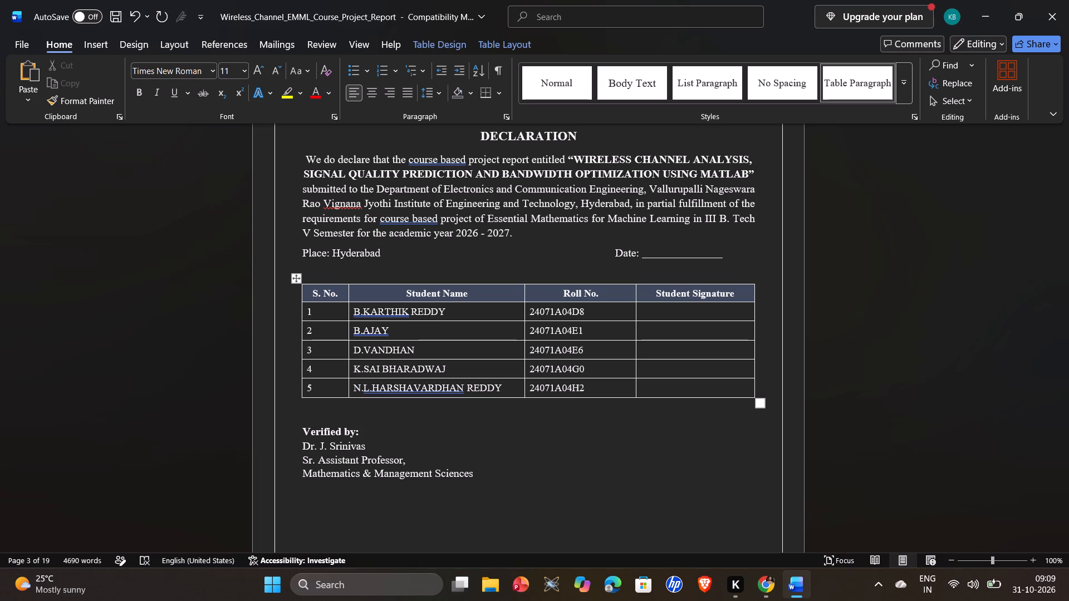
click(706, 385)
click(653, 390)
right_click(653, 390)
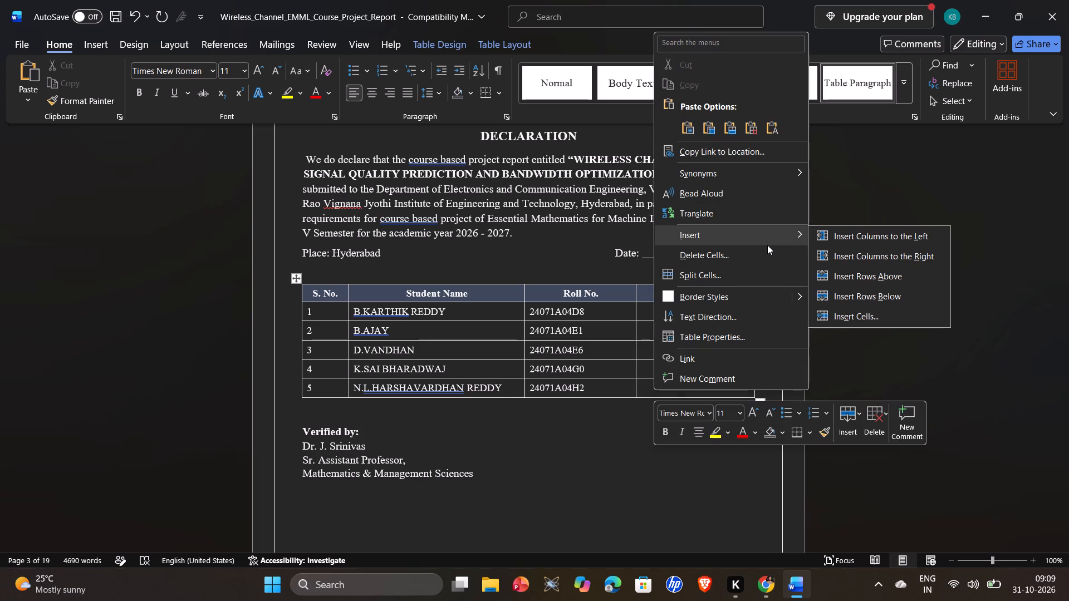
click(852, 293)
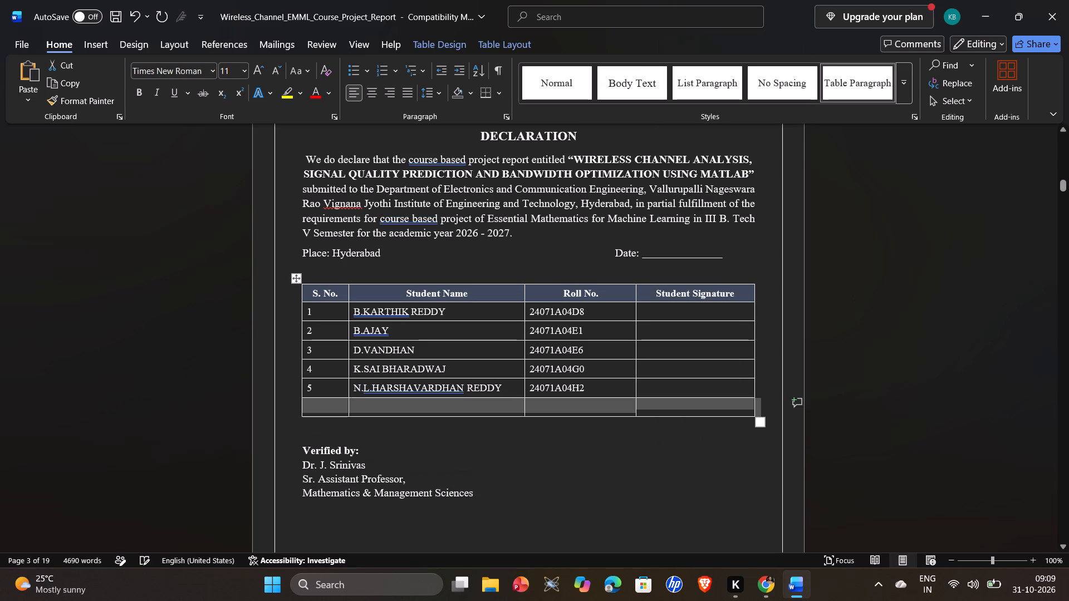
Fill the Declaration table's new row with serial number 6, the additional student's name in capitals, and the roll number ending in F7.
click(315, 405)
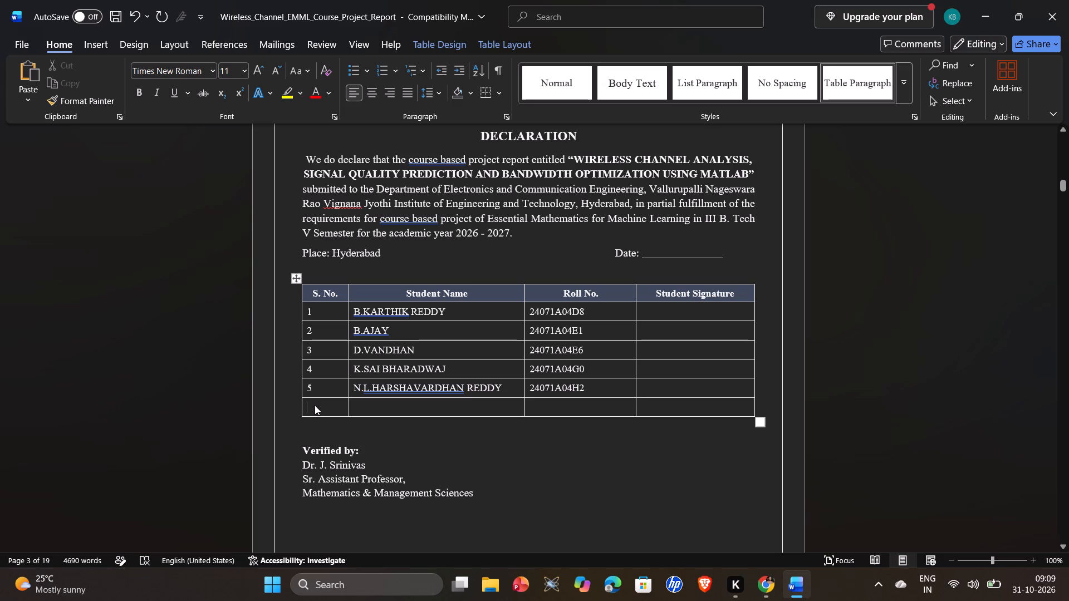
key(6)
click(356, 407)
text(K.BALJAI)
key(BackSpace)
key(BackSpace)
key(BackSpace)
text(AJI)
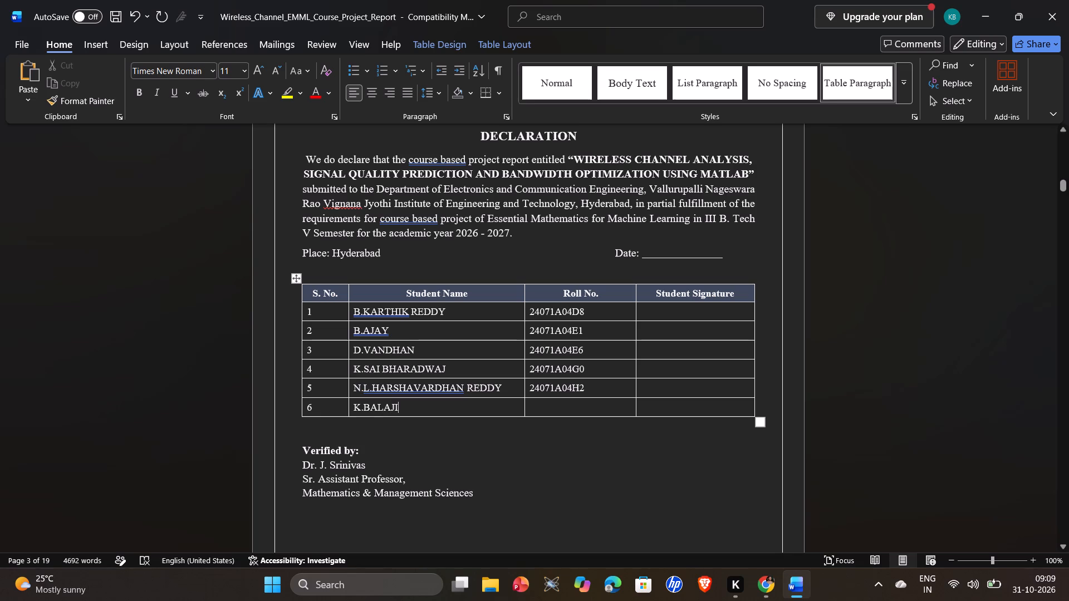
click(540, 405)
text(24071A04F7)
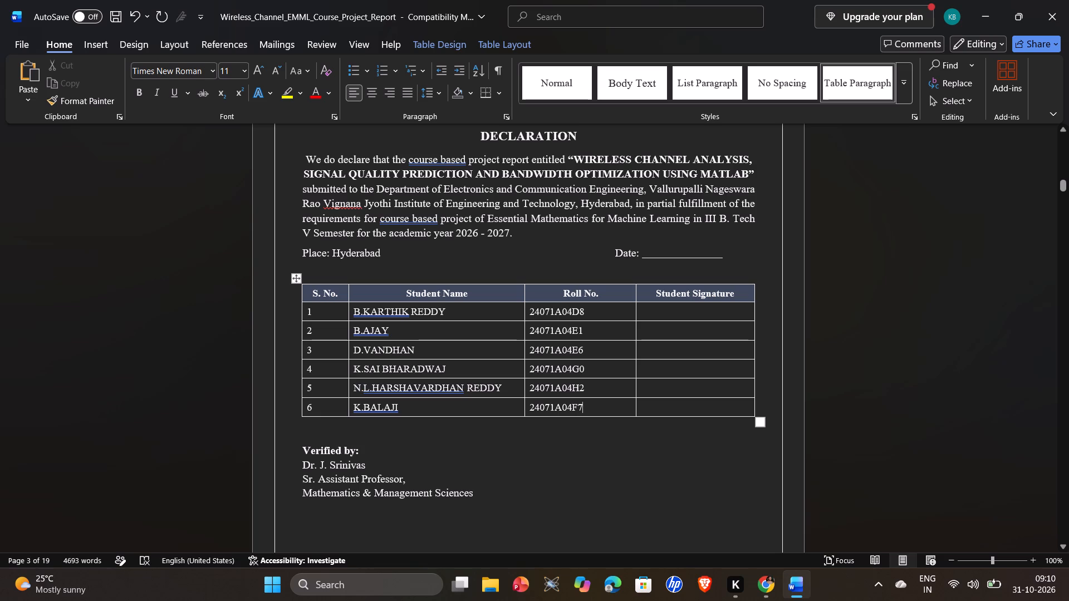
Check the pages after the Declaration, the cover page's "Submitted by" table and the Certificate page's text for student details.
scroll(529, 435, down, 1)
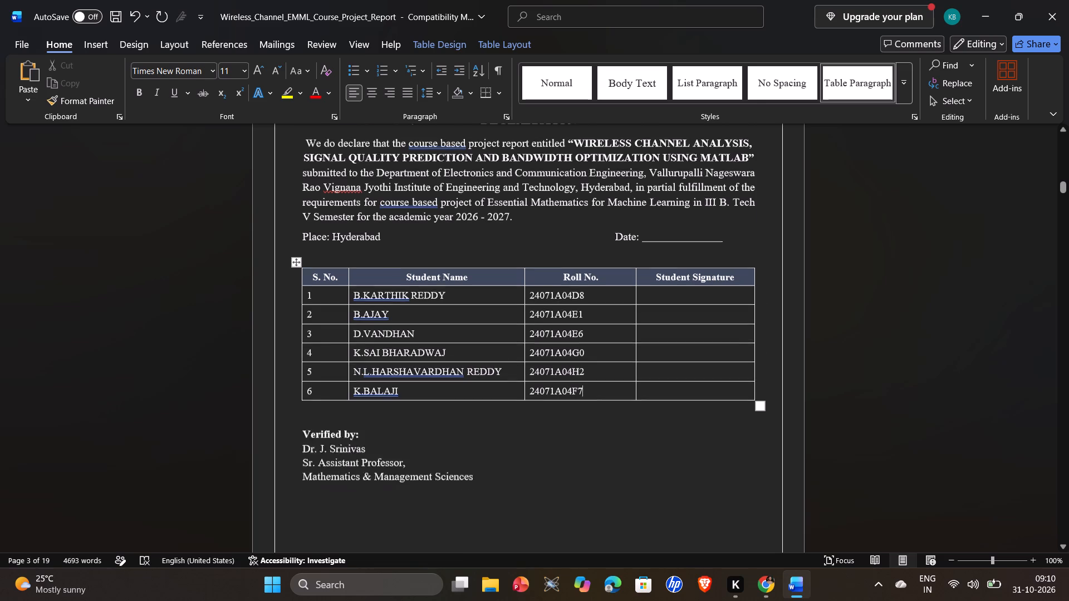
scroll(529, 435, down, 6)
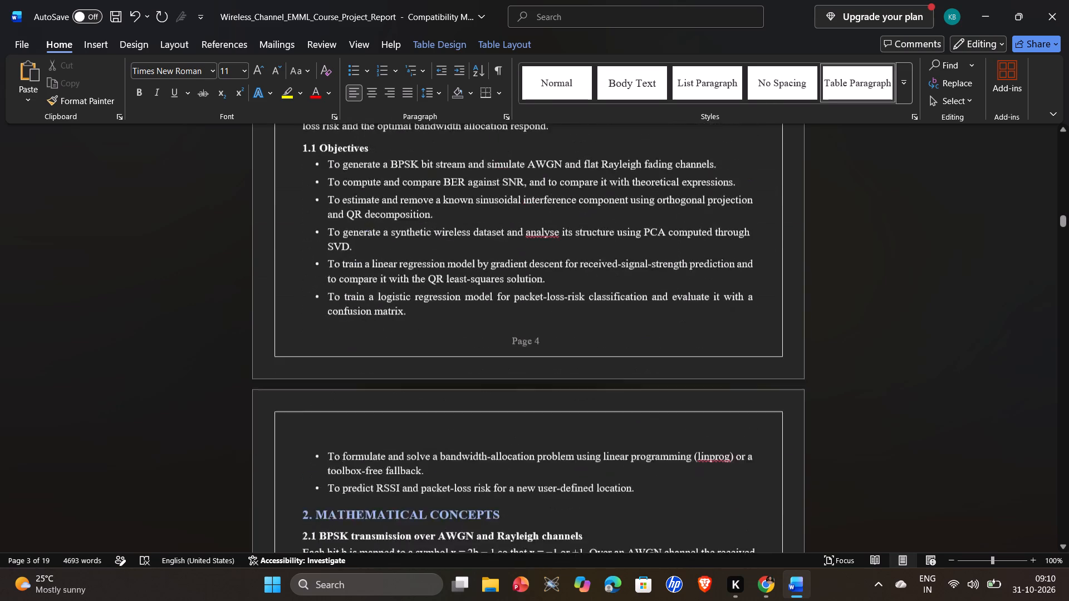
scroll(529, 435, up, 14)
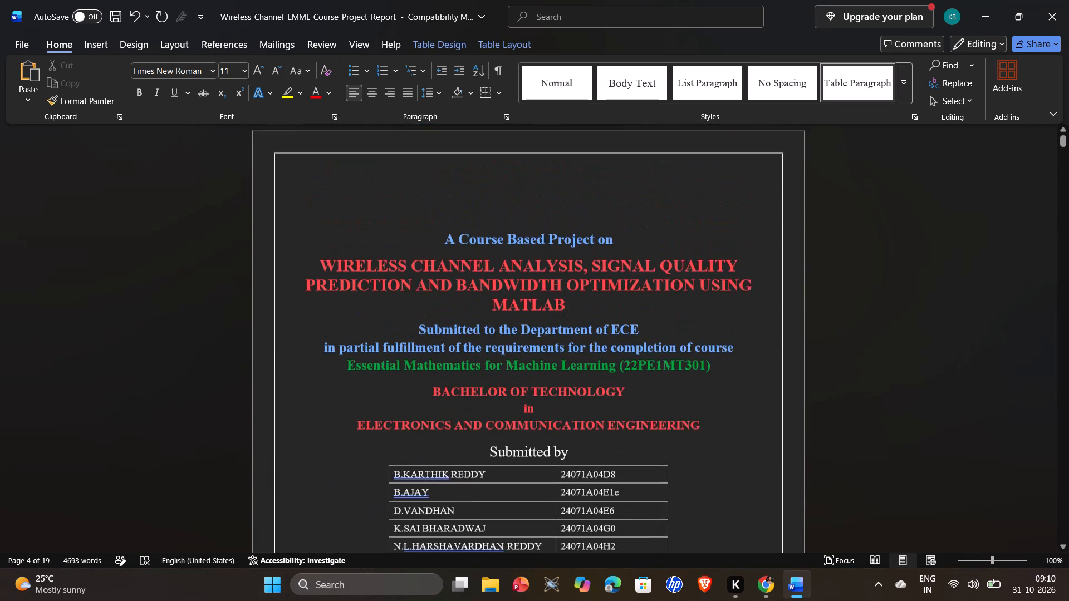
scroll(529, 435, up, 2)
scroll(529, 435, down, 2)
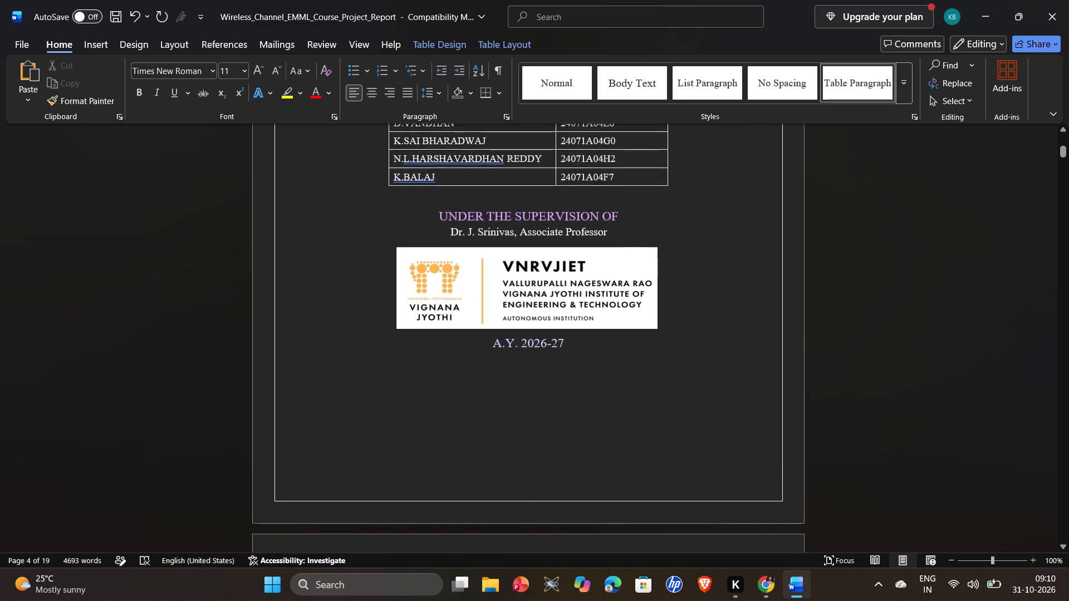
scroll(529, 435, down, 2)
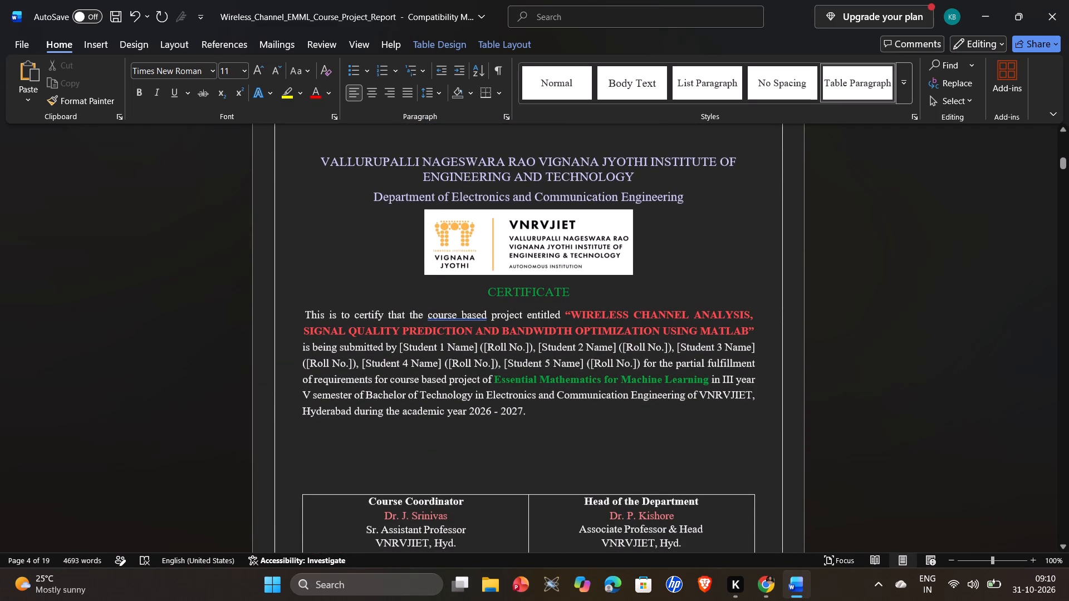
scroll(529, 435, down, 1)
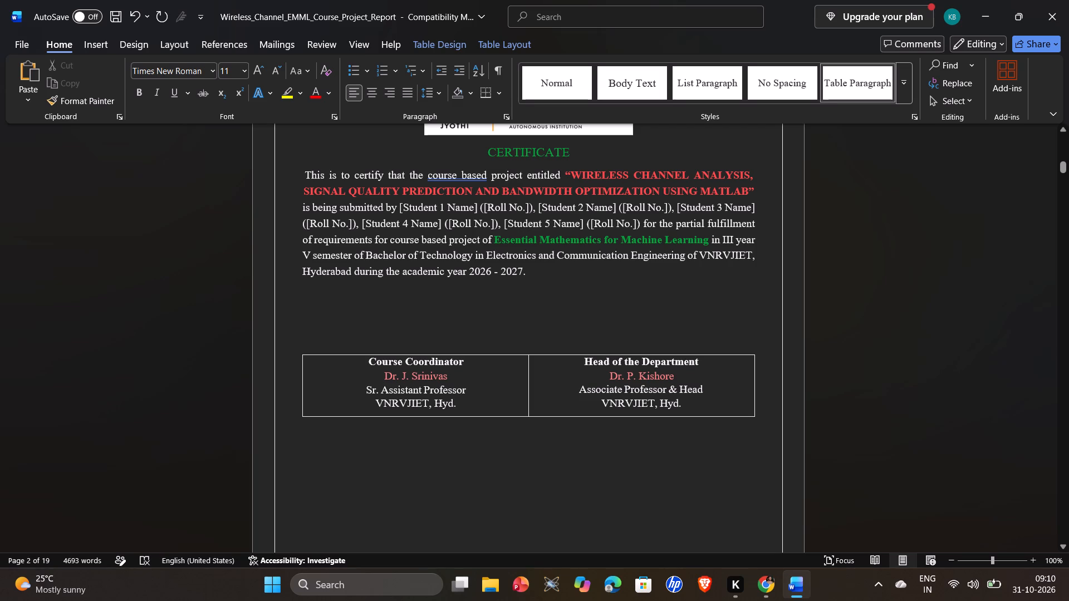
scroll(551, 270, up, 3)
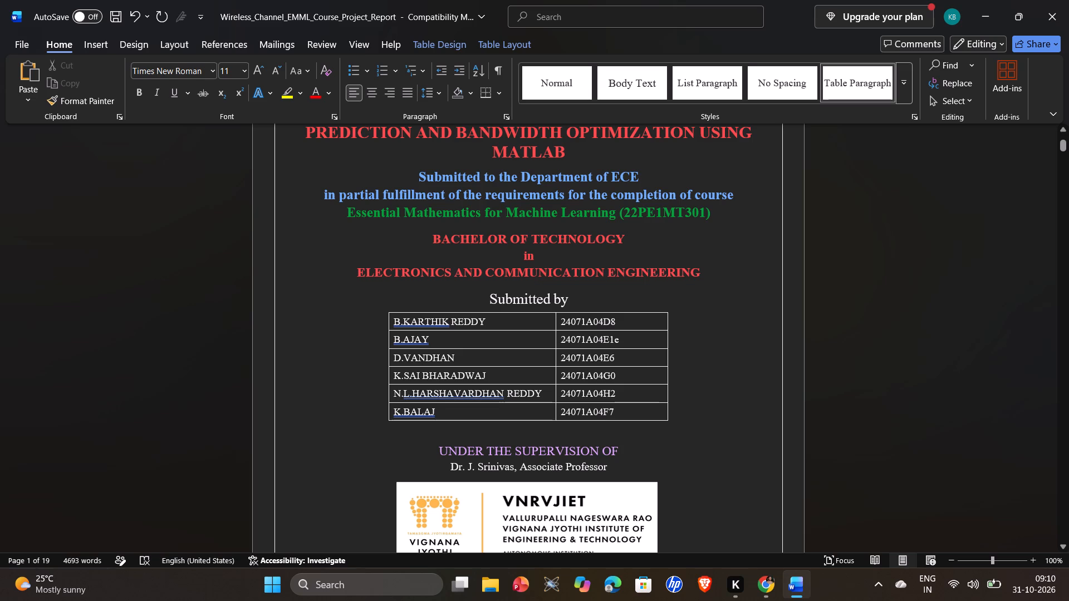
Copy the first student's row from the cover page table and delete the Student 1 name and roll number placeholders in the Certificate text.
drag(395, 321, 600, 323)
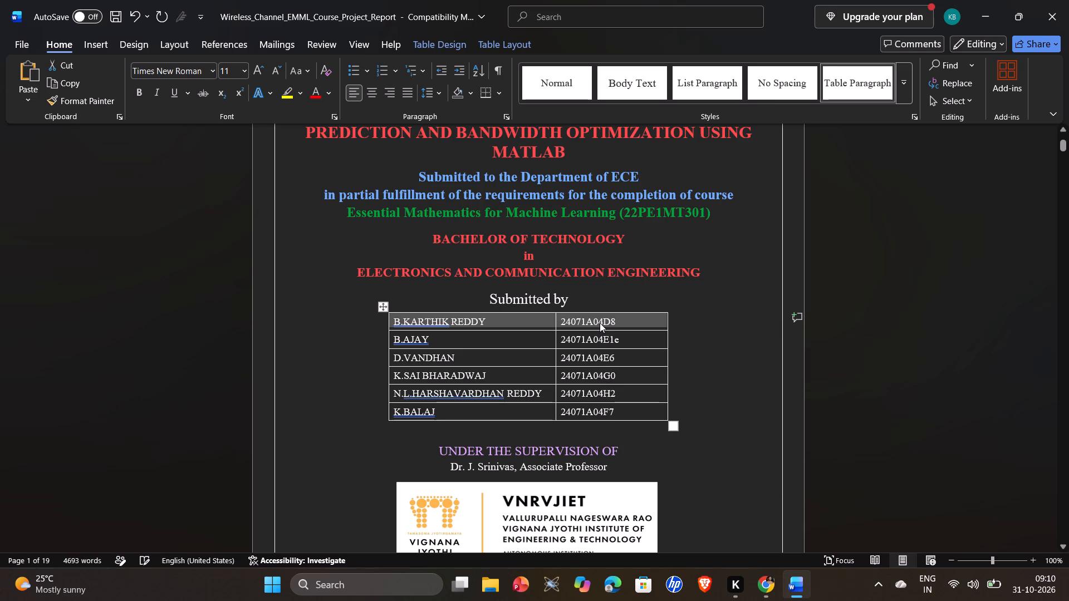
key(ctrl+c)
scroll(700, 406, down, 2)
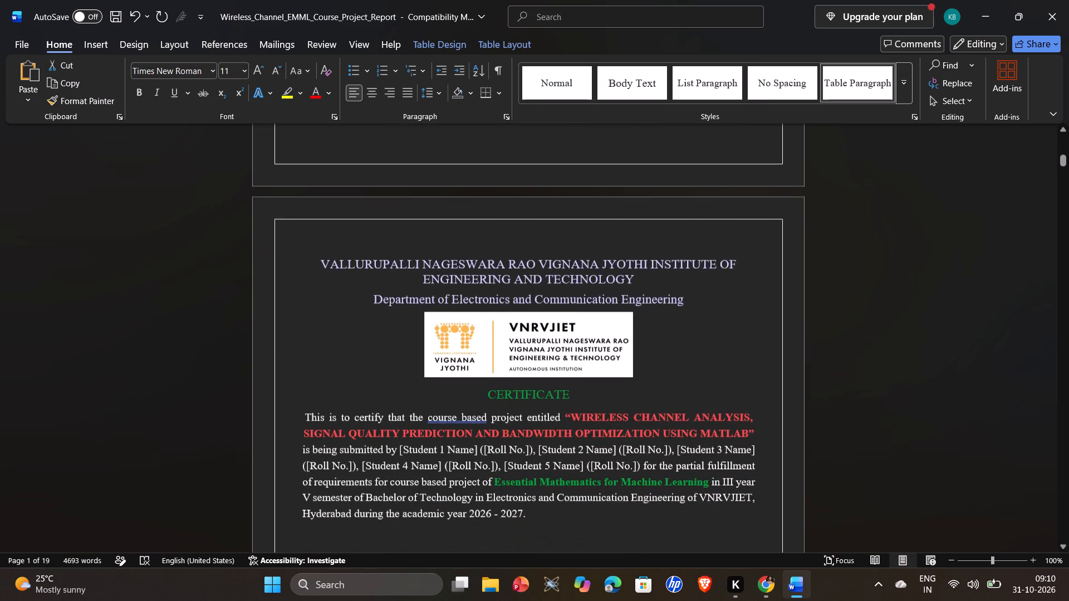
scroll(700, 406, down, 2)
click(514, 353)
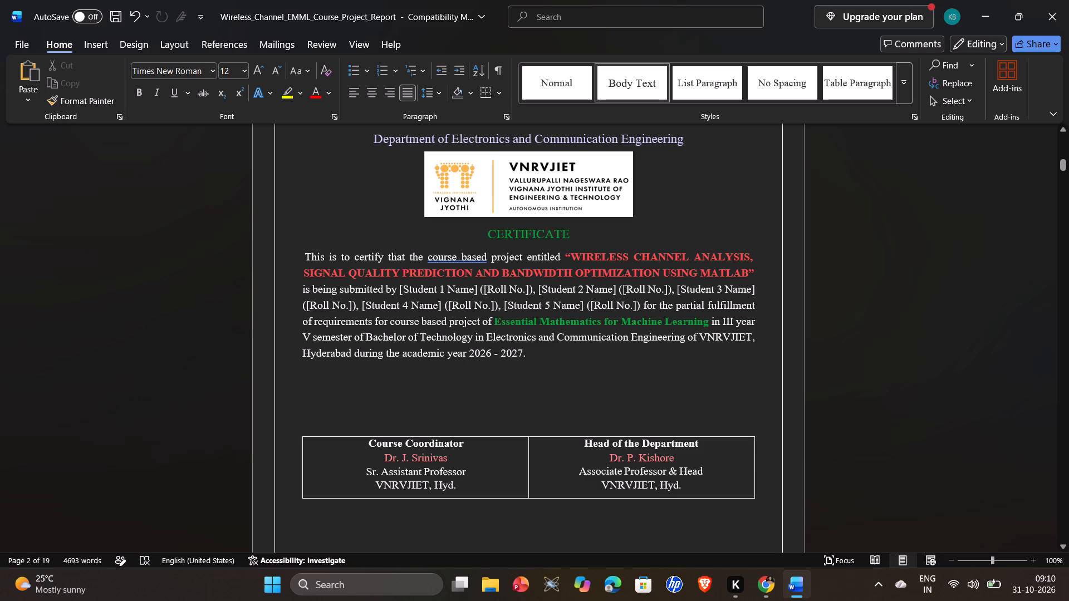
drag(533, 289, 398, 286)
key(BackSpace)
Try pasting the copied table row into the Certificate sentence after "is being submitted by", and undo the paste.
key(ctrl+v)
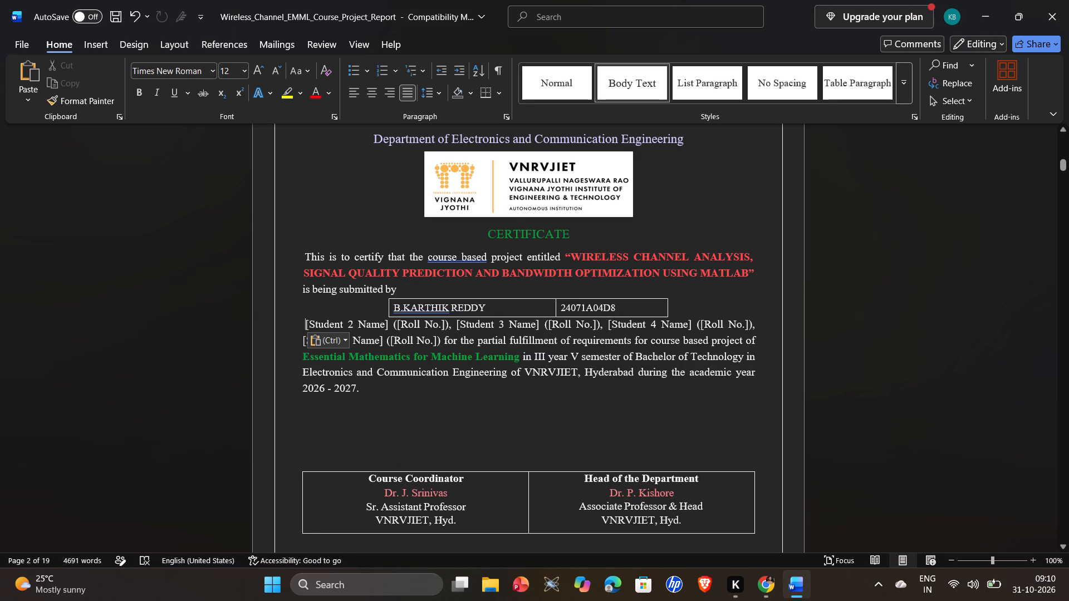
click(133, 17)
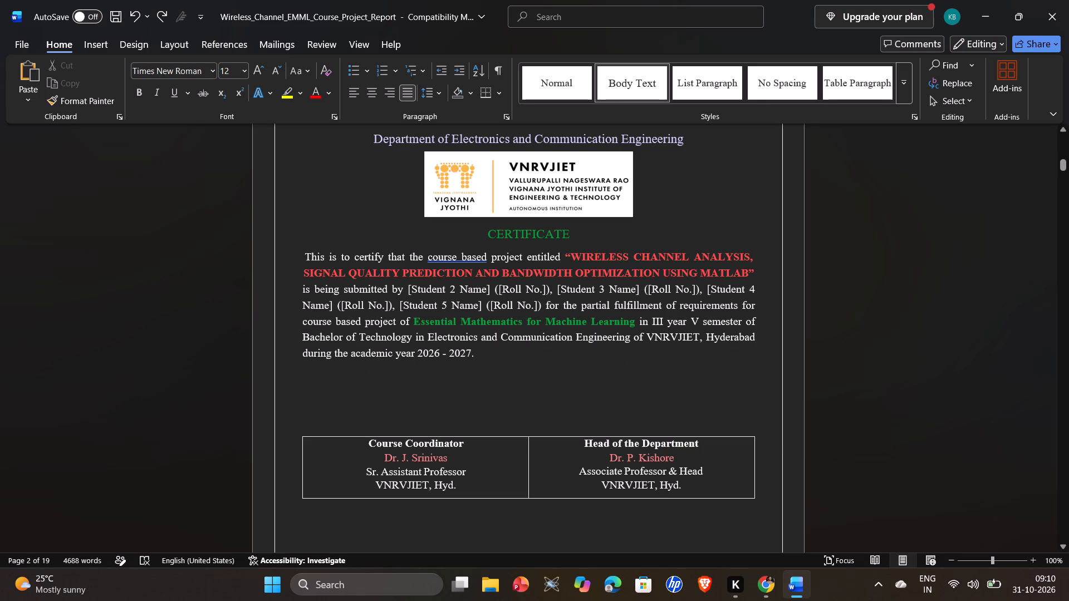
Replace the [Student 2 Name] placeholder in the Certificate text with the first student's name copied from the cover page table.
scroll(508, 317, up, 4)
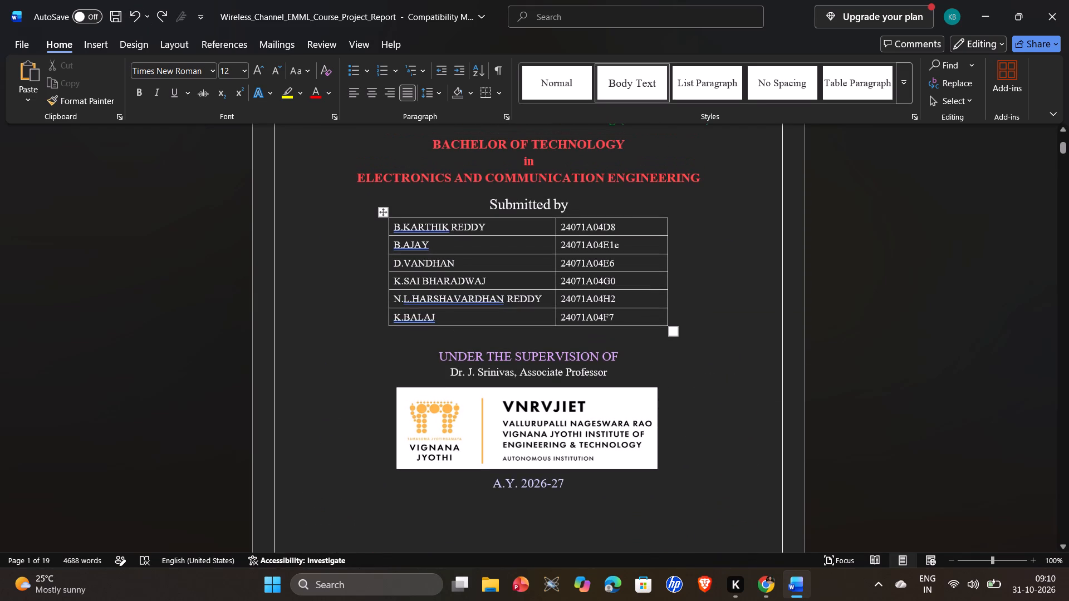
drag(494, 229, 398, 230)
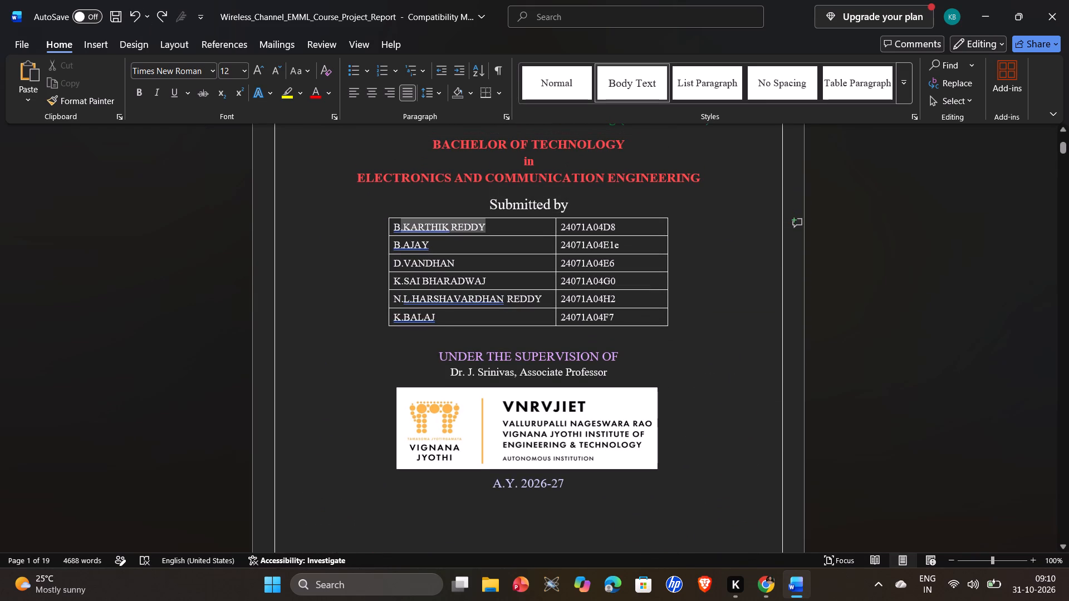
drag(398, 230, 392, 233)
key(ctrl+c)
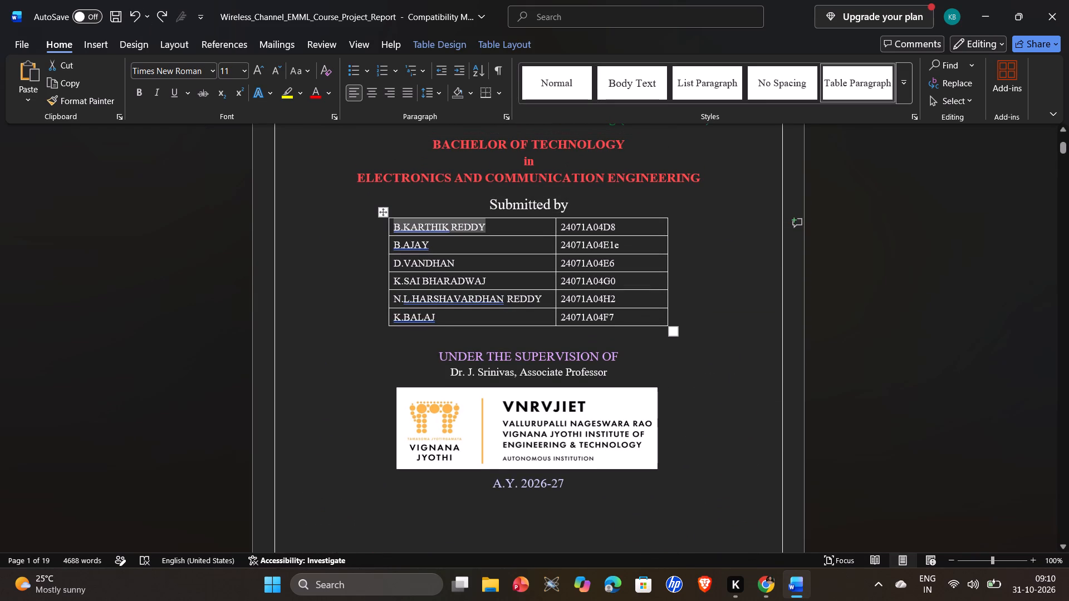
scroll(487, 316, down, 4)
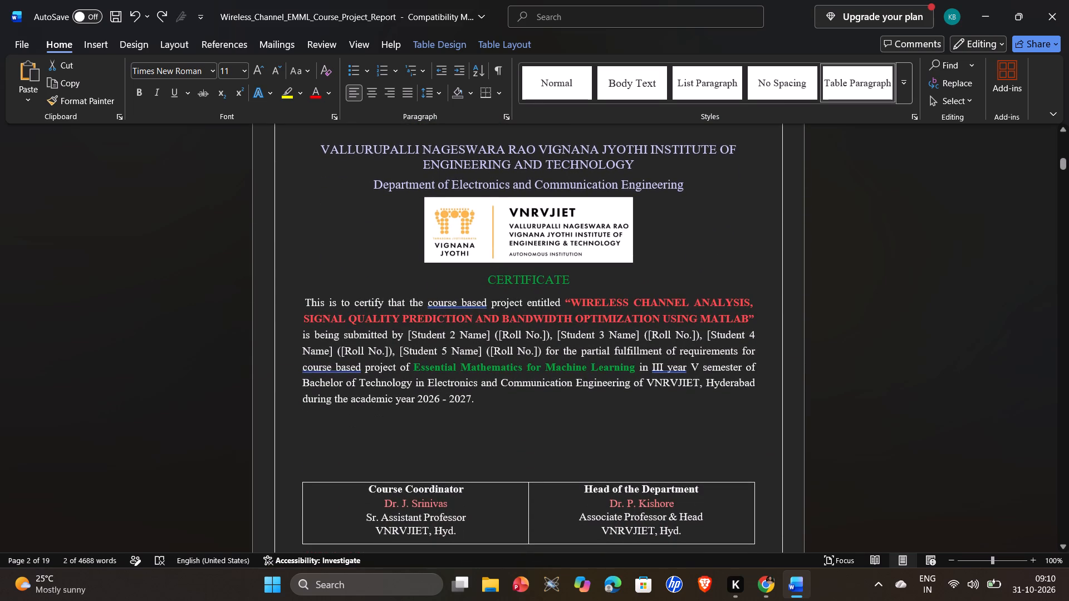
click(490, 335)
key(BackSpace)
key(BackSpace)
key(BackSpace)
key(BackSpace)
key(BackSpace)
key(BackSpace)
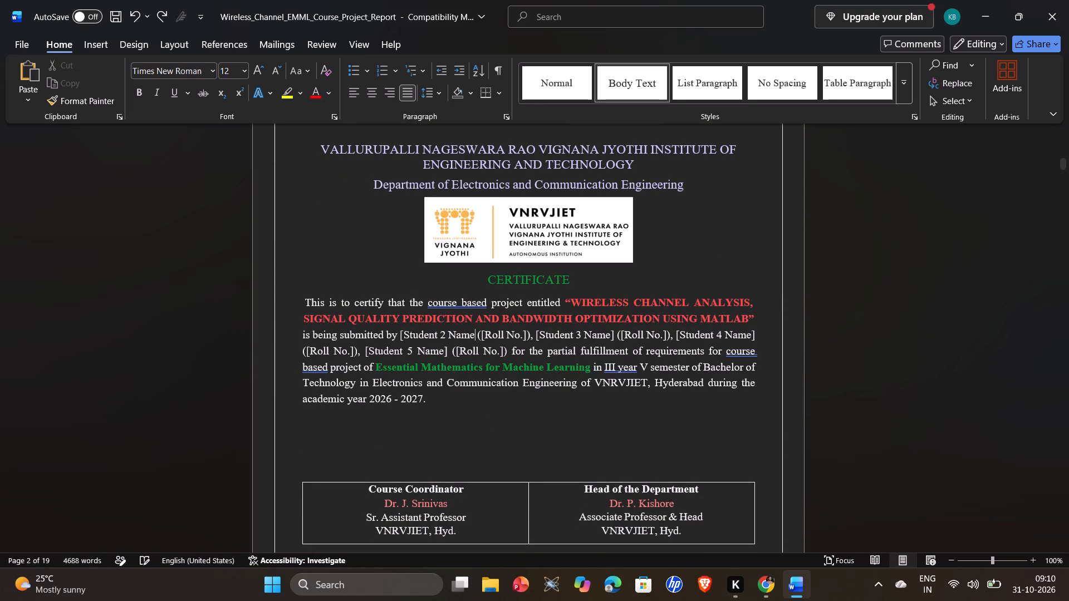
key(BackSpace)
key(BackSpace)
key(BackSpace)
key(BackSpace)
key(BackSpace)
key(BackSpace)
key(BackSpace)
key(BackSpace)
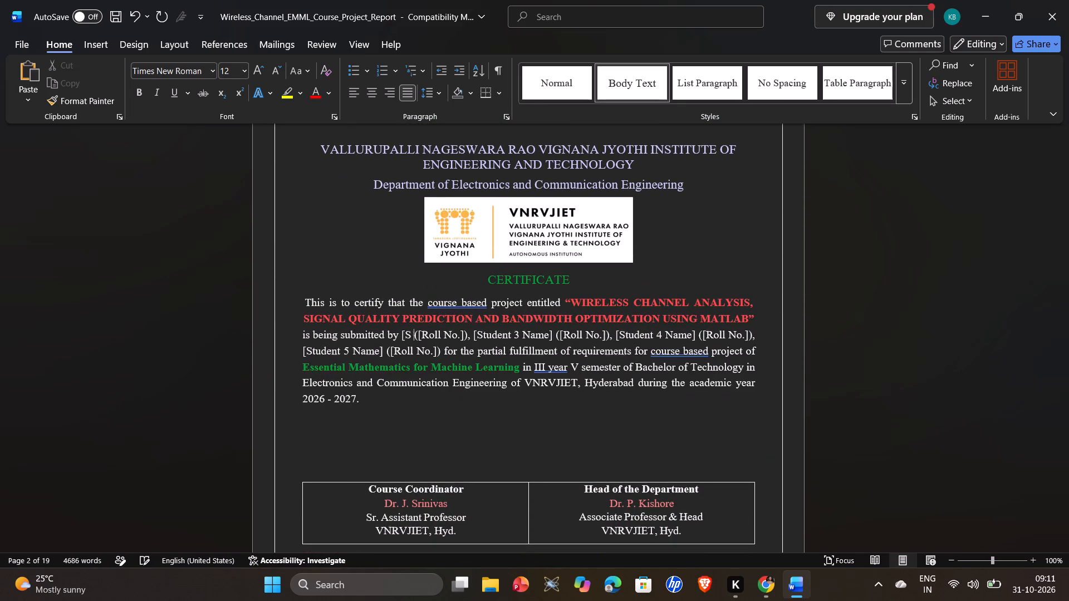
key(BackSpace)
key(BackSpace)
key(ctrl+v)
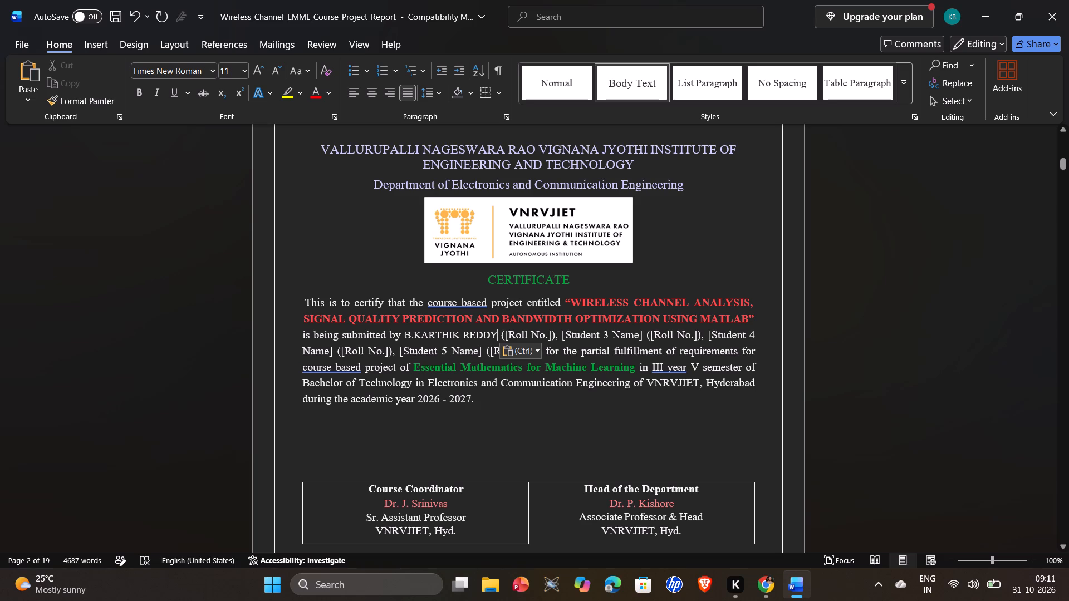
Replace the [Roll No.] placeholder after the first student's name with the roll number ending in D8, copied from the cover page table.
click(552, 334)
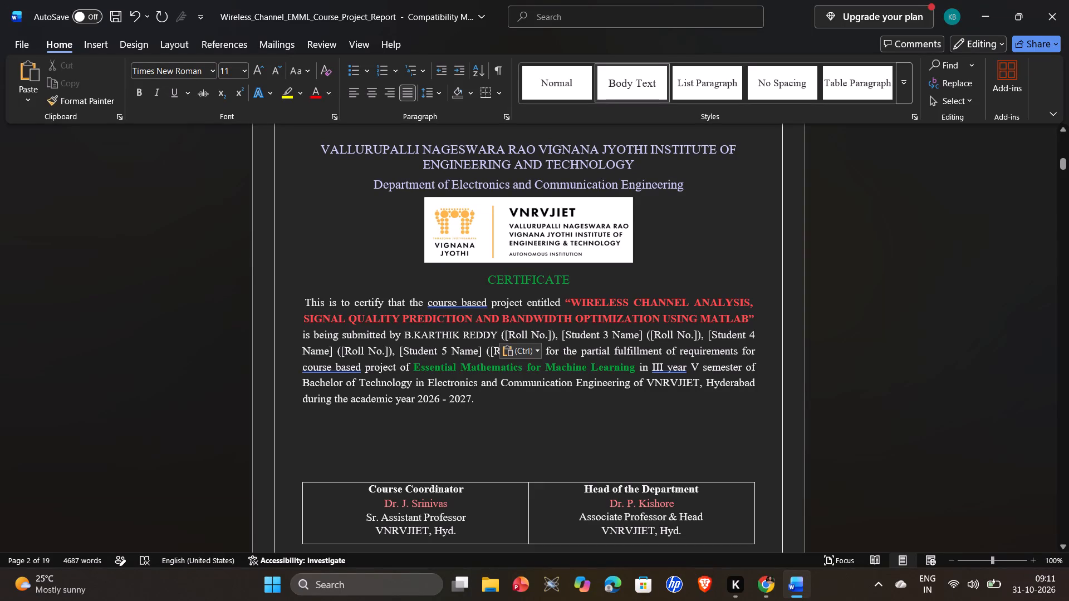
key(BackSpace)
key(BackSpace)
key(BackSpace)
key(BackSpace)
key(BackSpace)
key(BackSpace)
key(BackSpace)
key(BackSpace)
key(BackSpace)
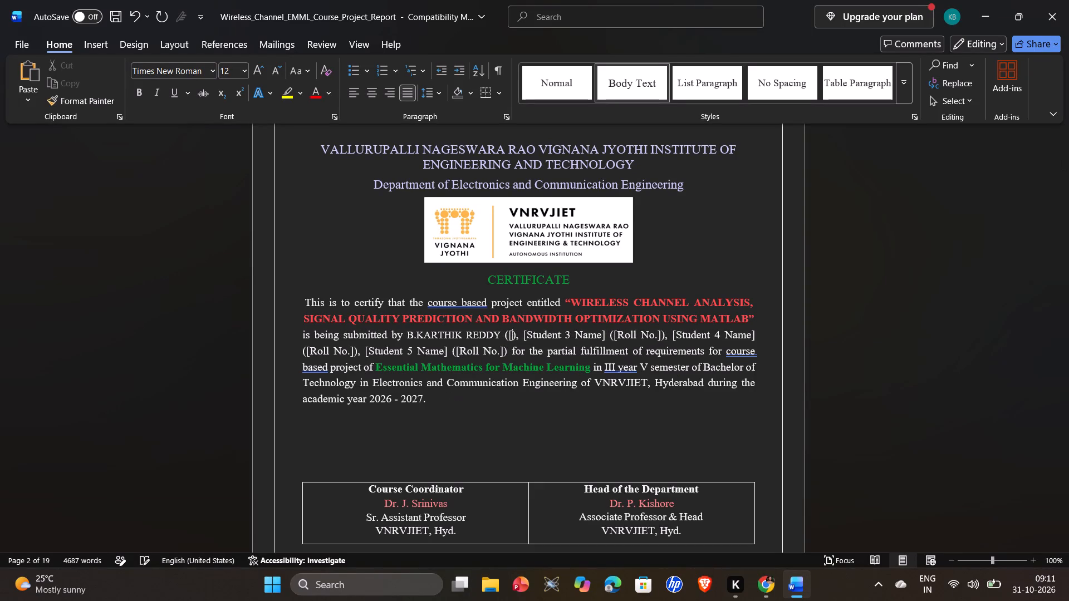
key(BackSpace)
scroll(552, 334, up, 5)
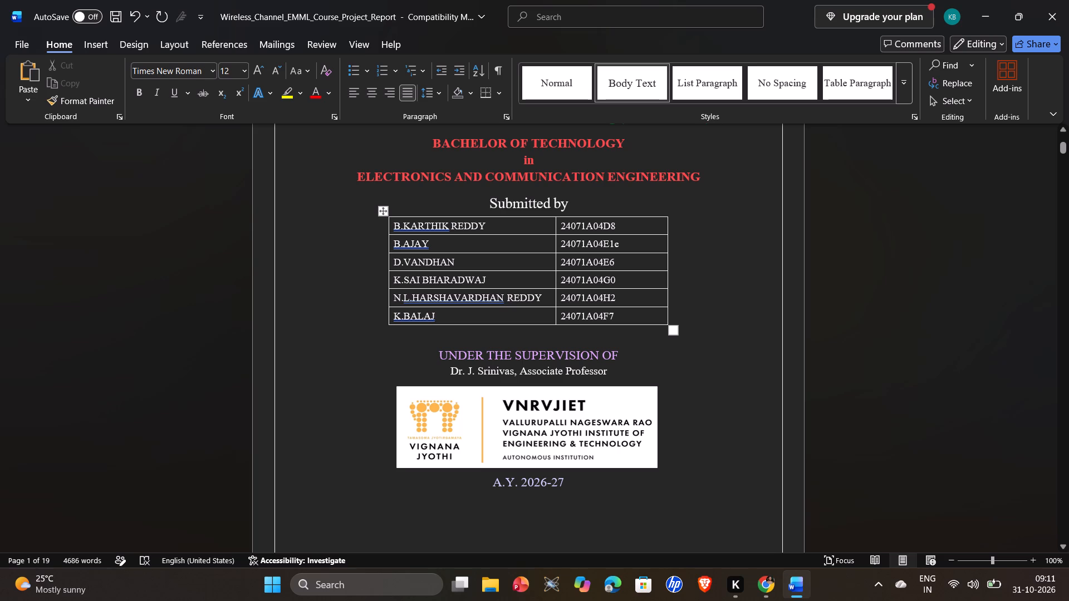
drag(562, 226, 603, 228)
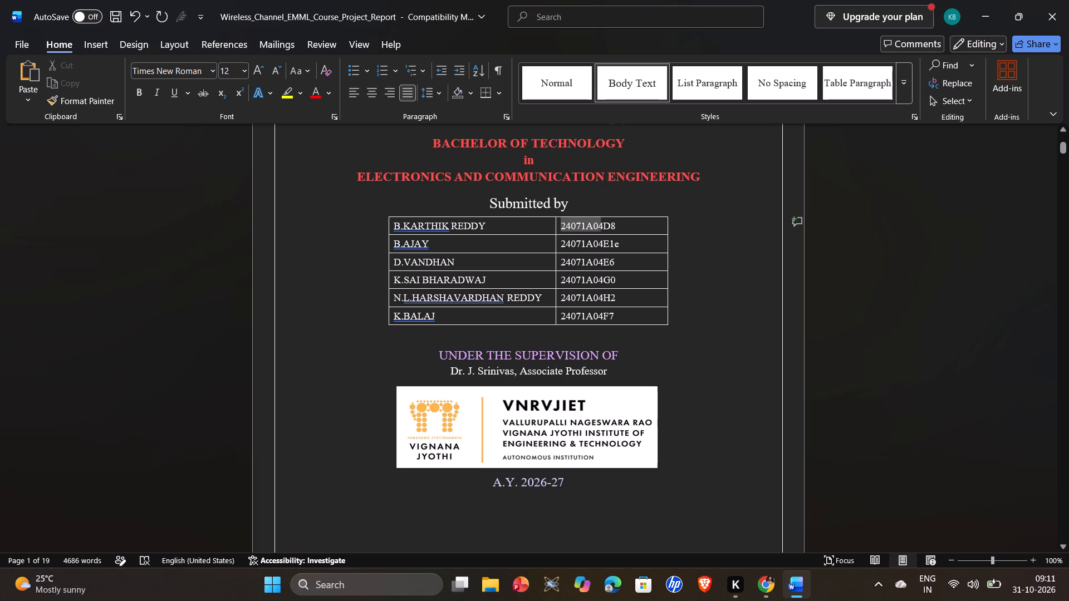
drag(603, 228, 617, 228)
key(ctrl+c)
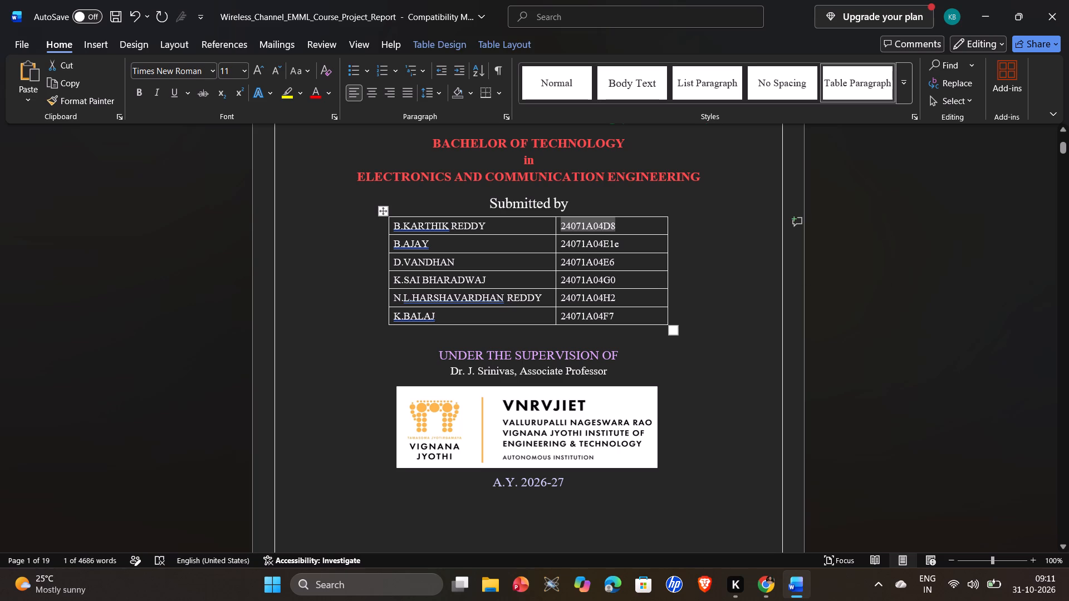
scroll(636, 286, down, 2)
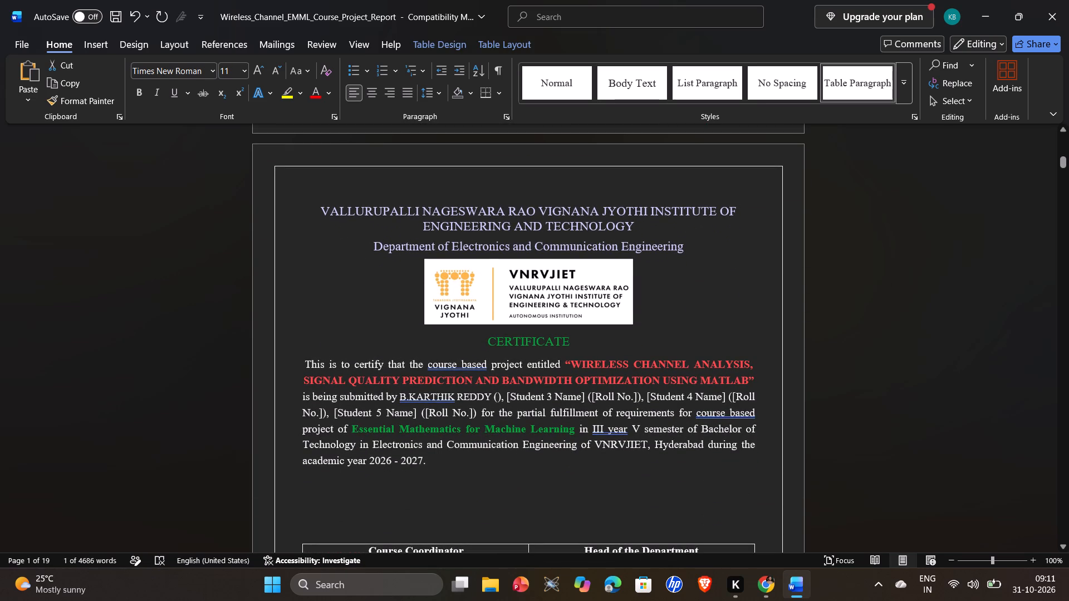
click(497, 396)
key(ctrl+v)
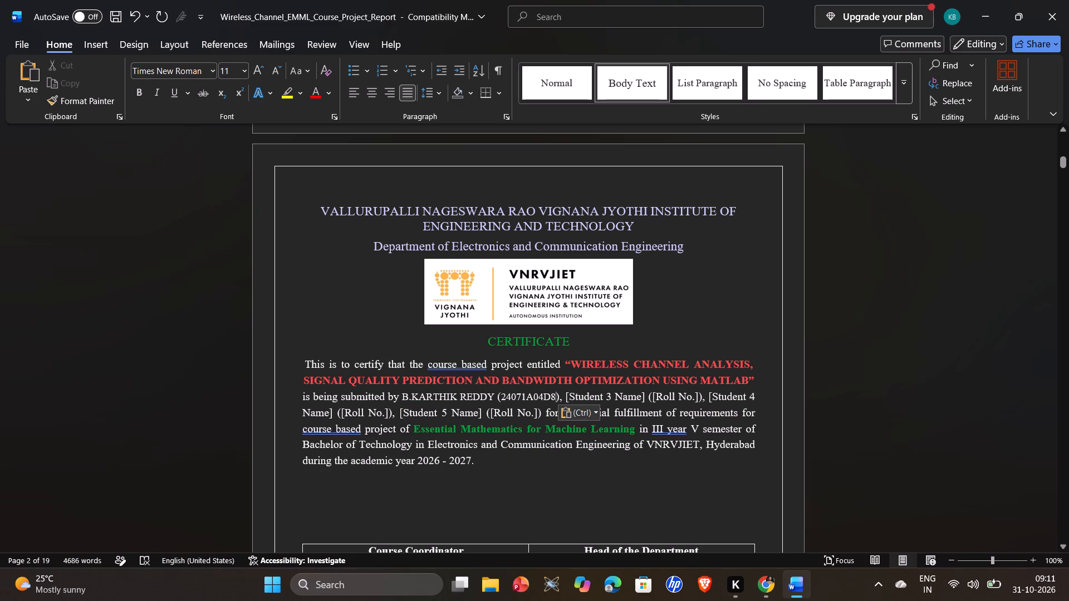
Replace the [Student 3 Name] placeholder in the Certificate text with the second student's name copied from the cover page table.
scroll(586, 352, up, 4)
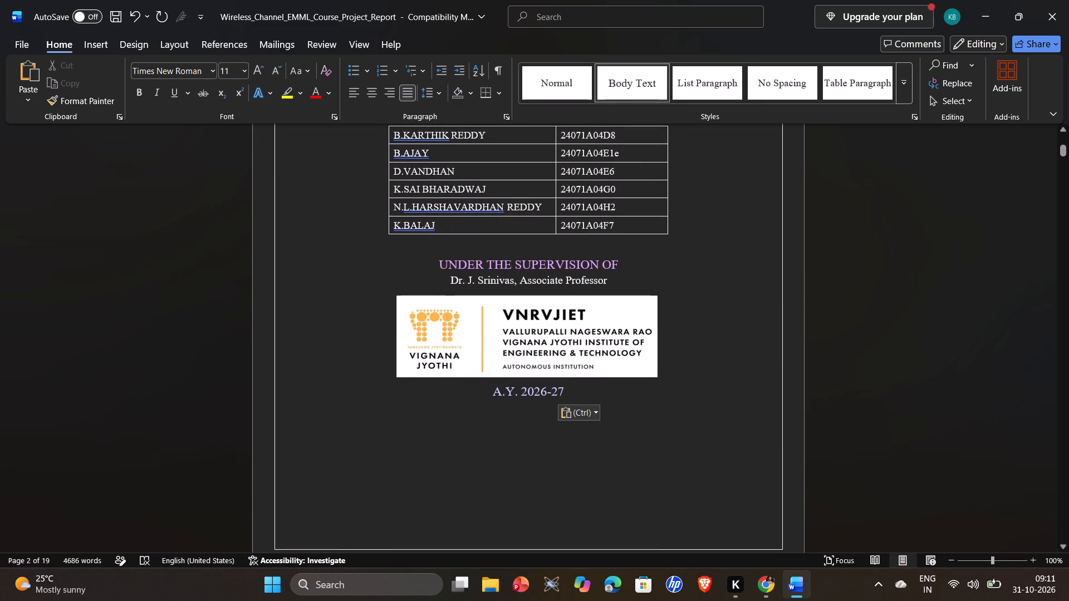
scroll(545, 289, up, 1)
drag(435, 222, 394, 222)
key(ctrl+c)
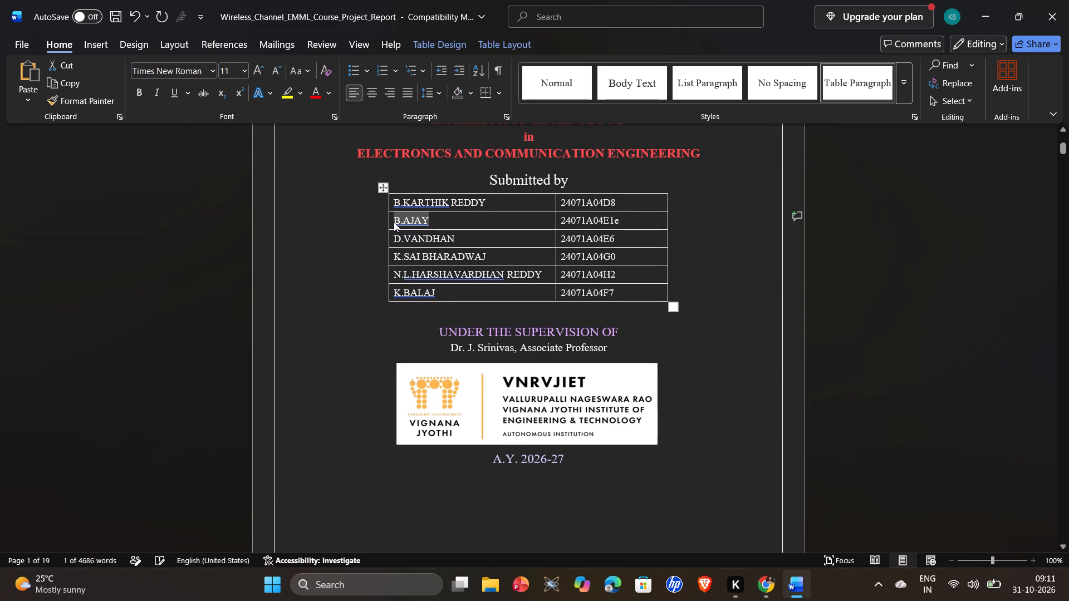
scroll(526, 258, down, 4)
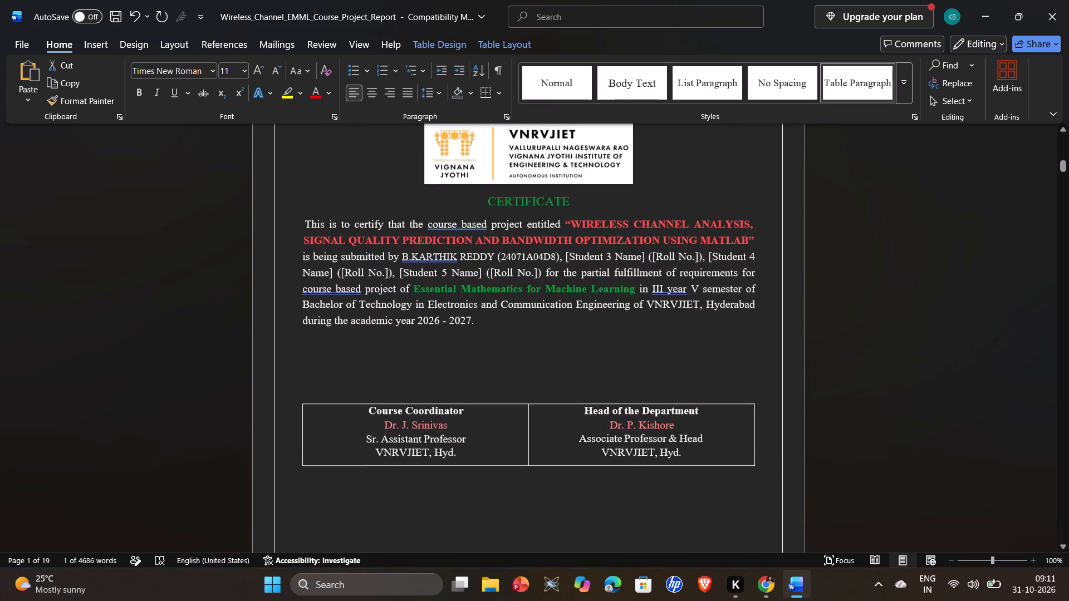
scroll(526, 258, down, 1)
scroll(526, 258, up, 1)
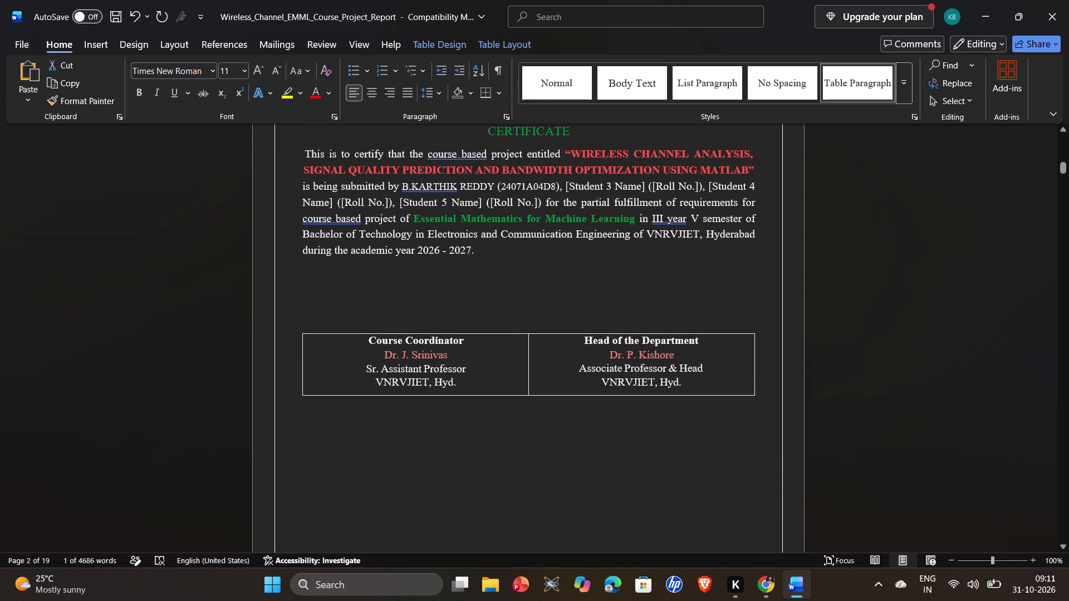
click(645, 188)
key(BackSpace)
key(BackSpace)
key(BackSpace)
key(BackSpace)
key(BackSpace)
key(BackSpace)
key(BackSpace)
key(BackSpace)
key(BackSpace)
key(BackSpace)
key(BackSpace)
key(BackSpace)
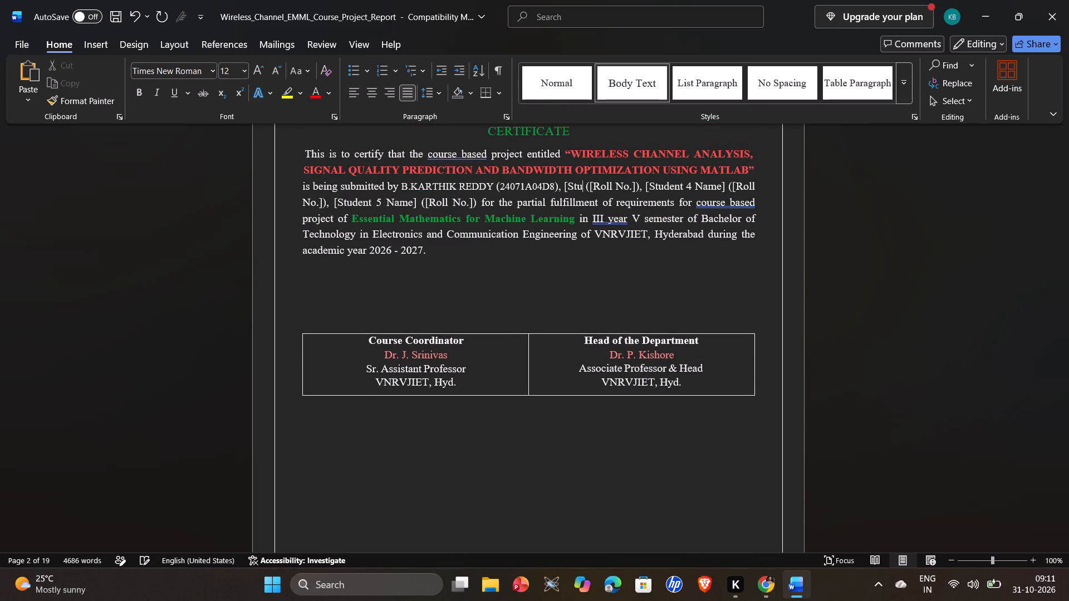
key(BackSpace)
key(BackSpace)
key(BackSpace)
key(BackSpace)
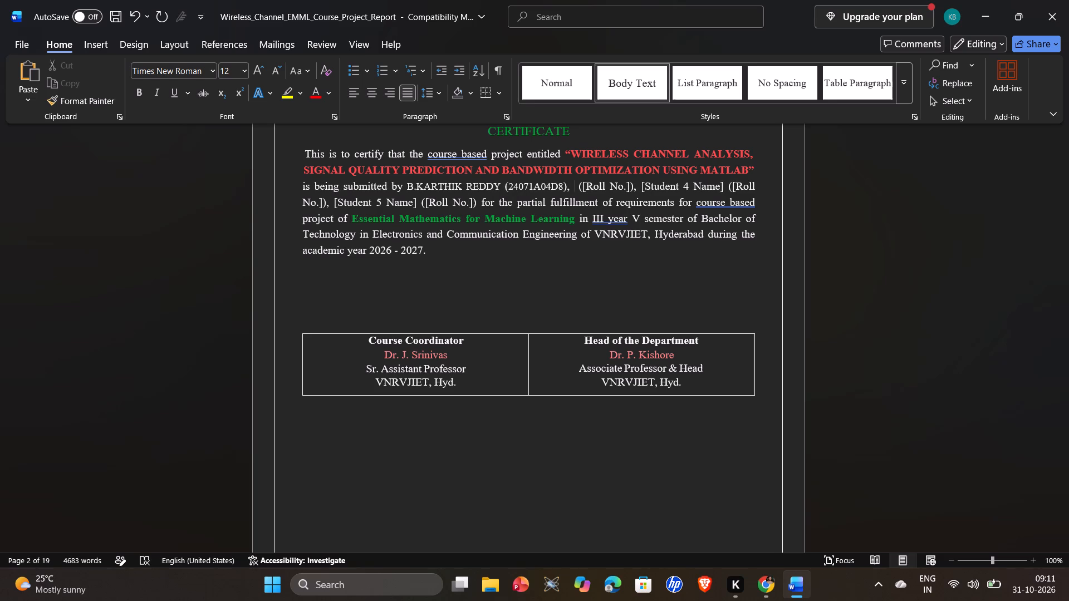
key(ctrl+v)
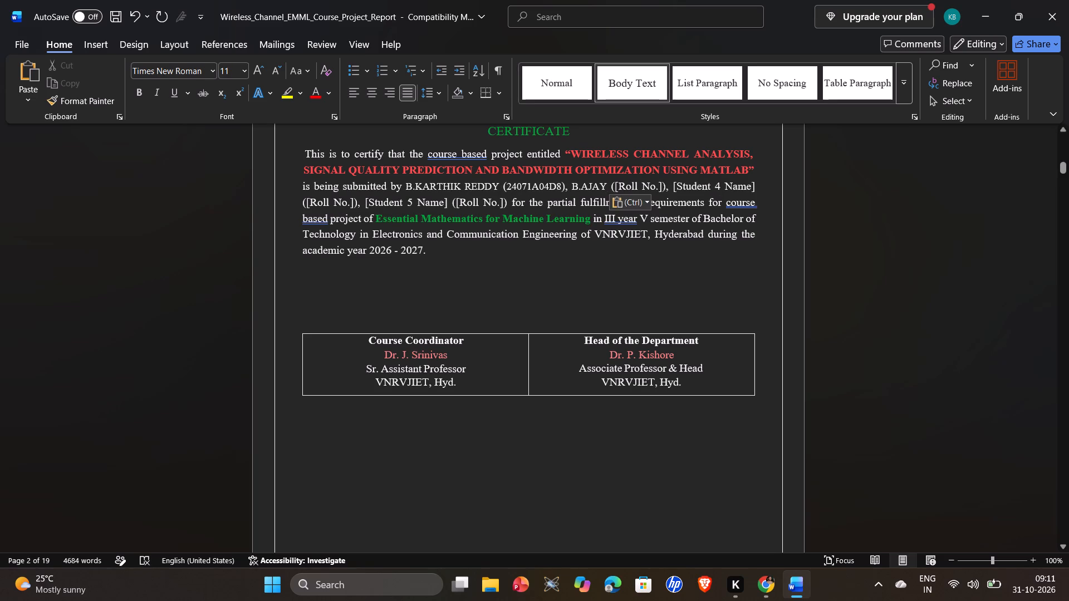
Clear the [Roll No.] placeholder inside the parentheses after the second student's name in the Certificate text.
click(661, 186)
key(BackSpace)
key(BackSpace)
key(BackSpace)
key(BackSpace)
key(BackSpace)
key(BackSpace)
key(BackSpace)
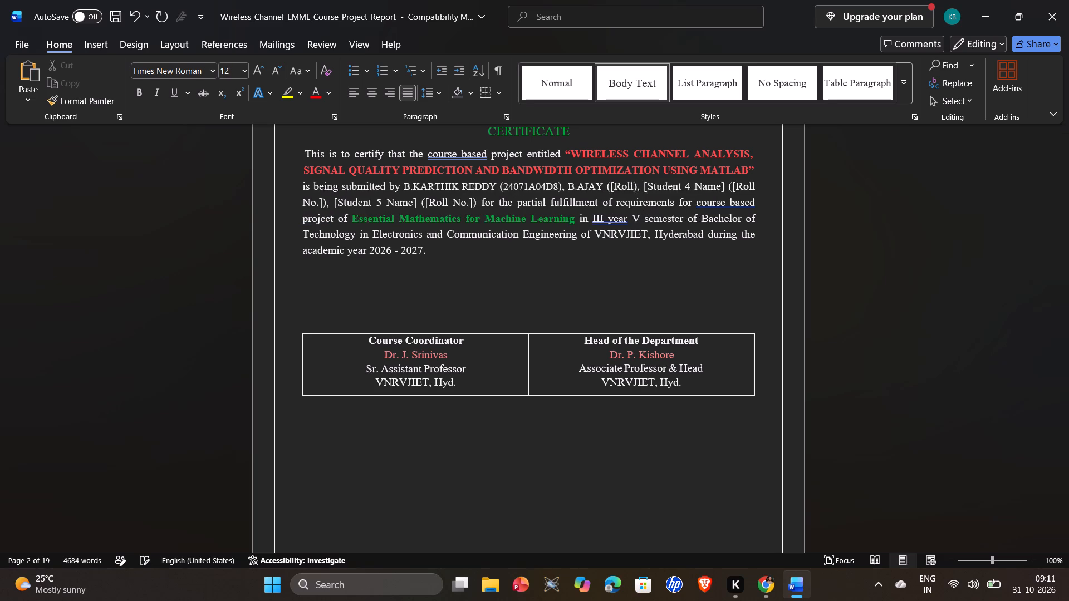
key(BackSpace)
key(BackSpace)
key(BackSpace)
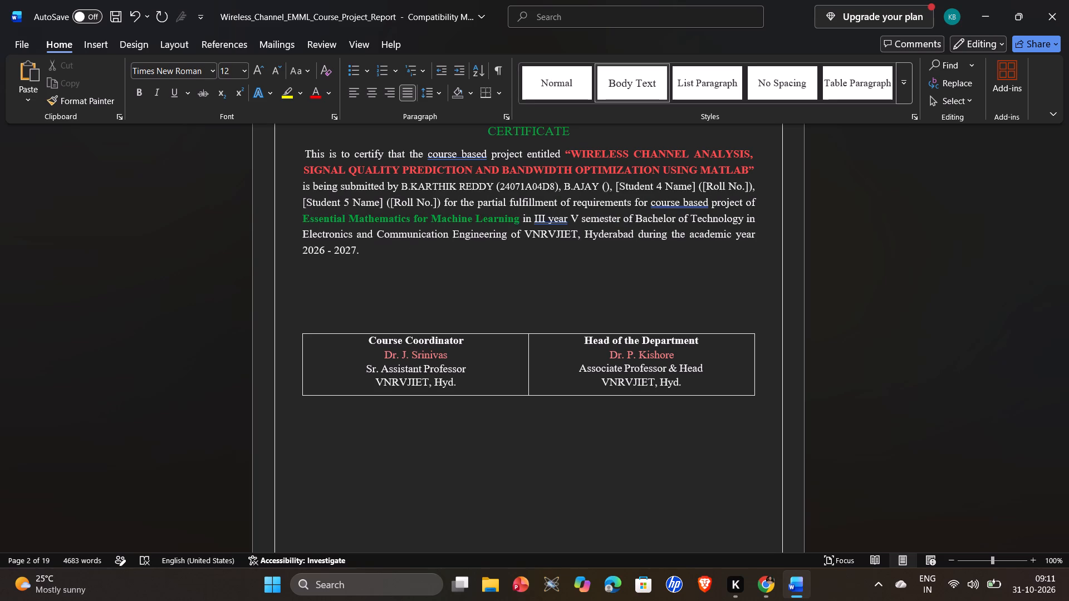
Enter the second student's roll number ending in E1 inside the empty parentheses after that student's name in the Certificate text.
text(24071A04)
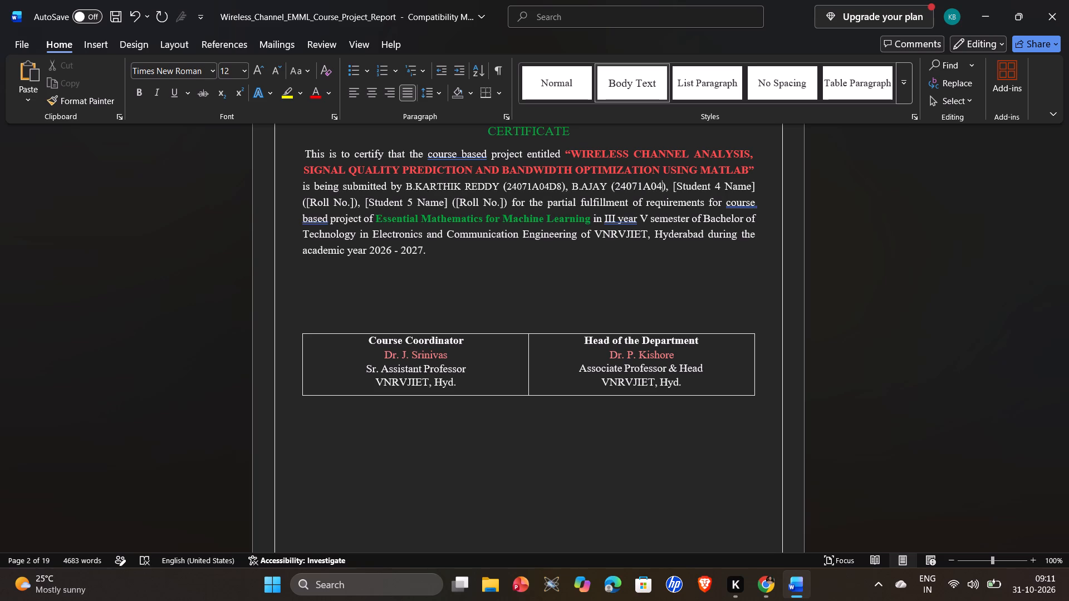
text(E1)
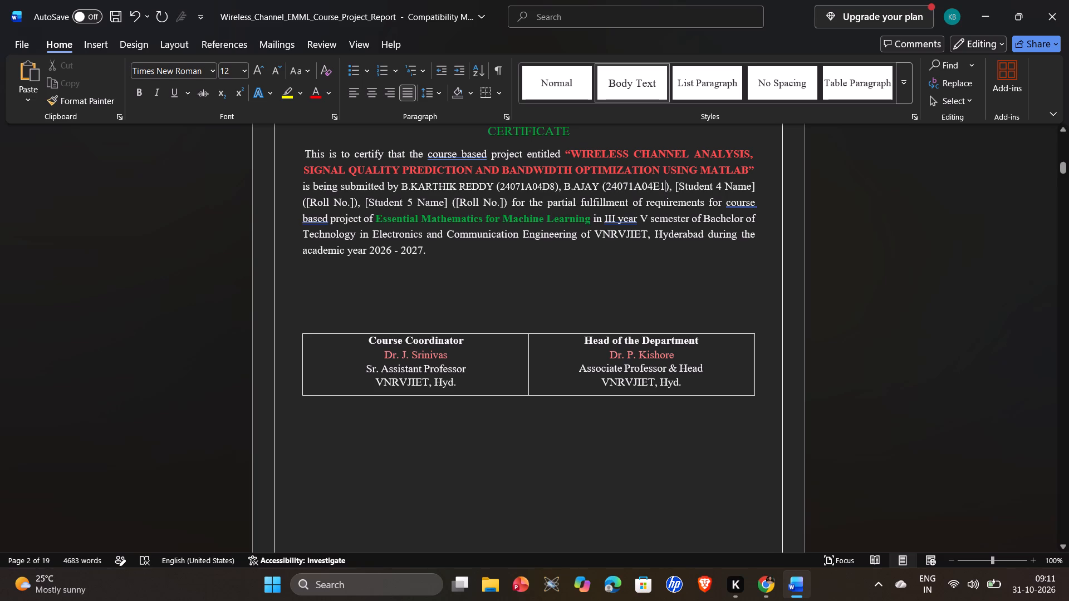
Delete the [Student 4 Name] placeholder and the space before it from the Certificate text.
drag(758, 187, 690, 191)
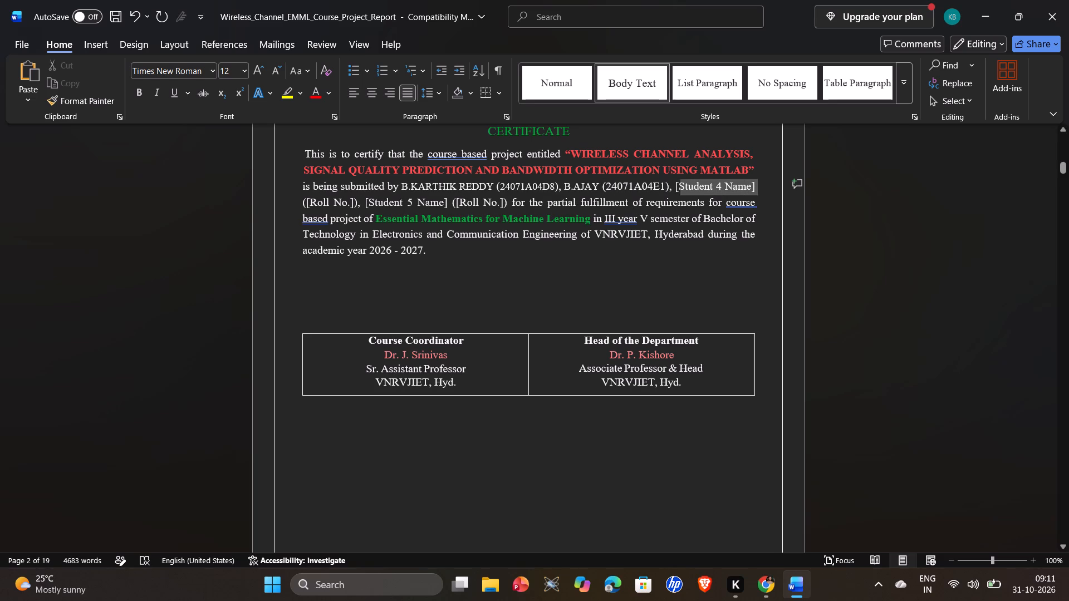
drag(690, 191, 674, 189)
key(BackSpace)
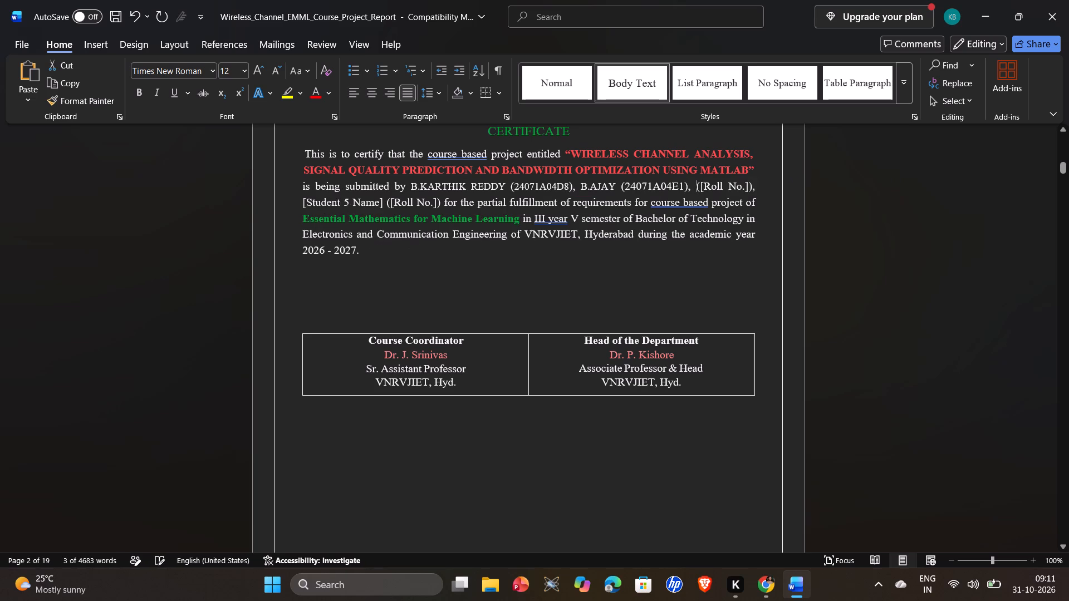
key(BackSpace)
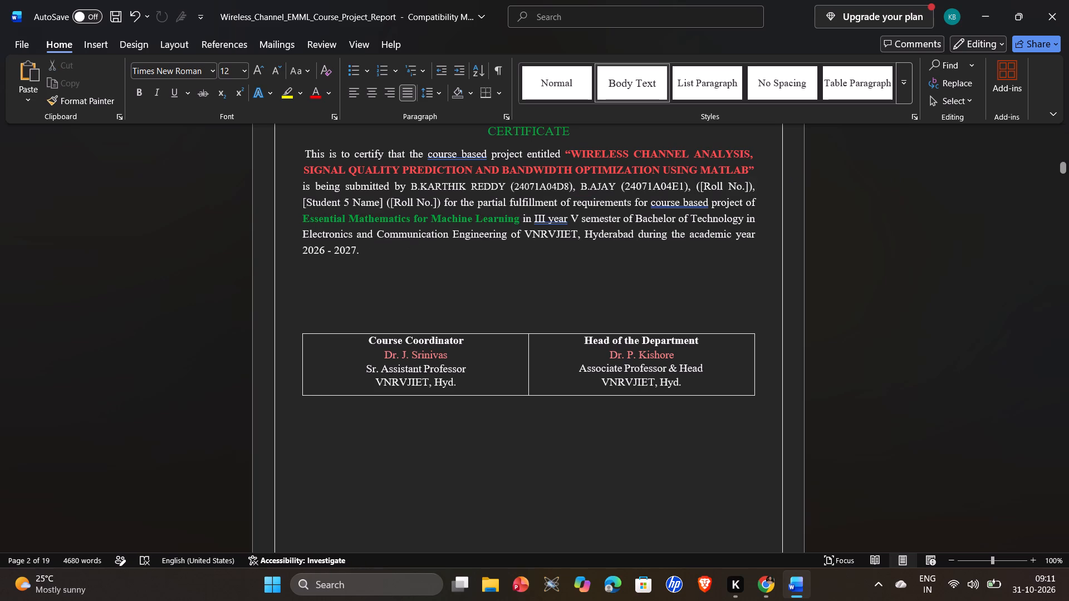
Remove the stray letter e at the end of the second student's roll number in the cover page table.
scroll(608, 217, up, 1)
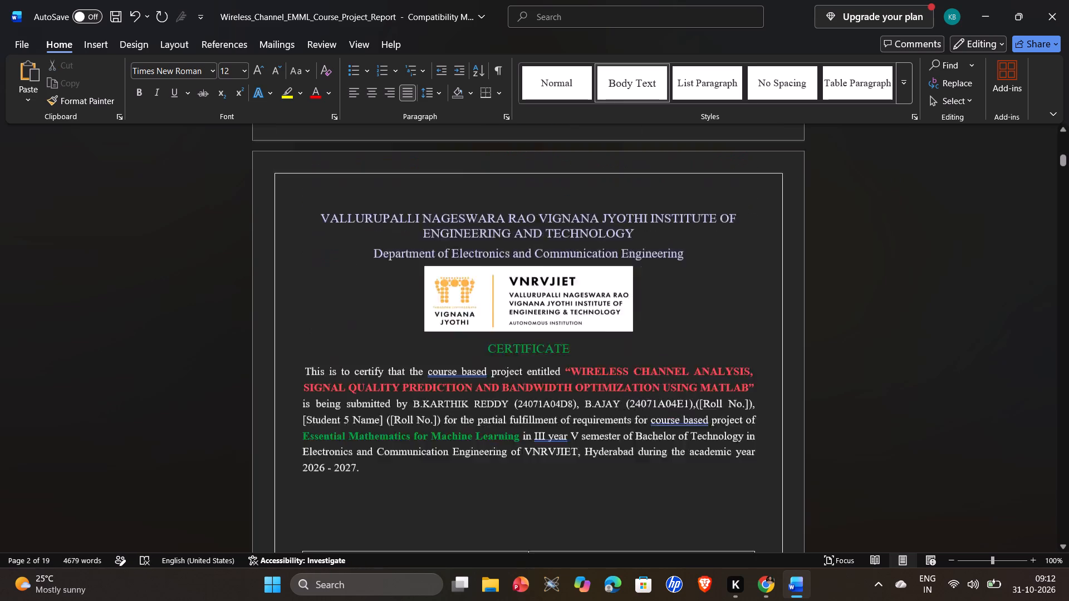
scroll(608, 217, up, 3)
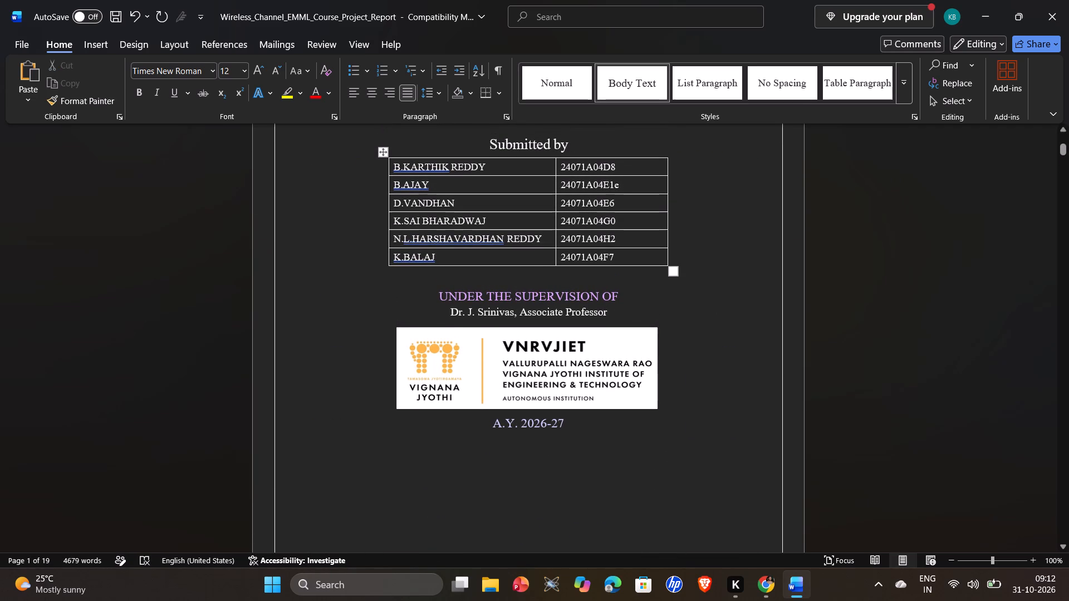
click(629, 186)
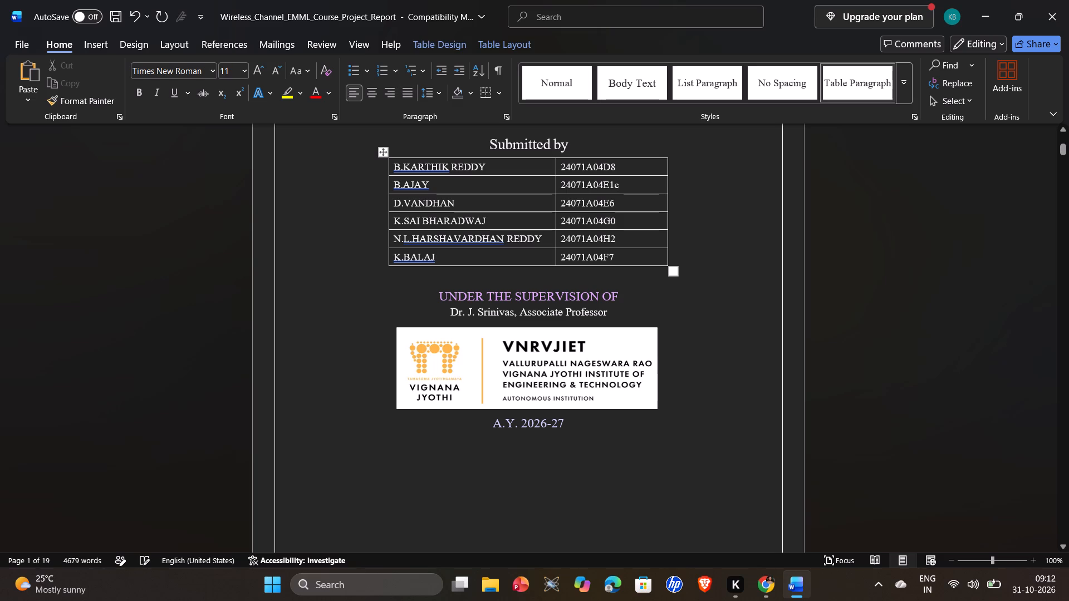
key(BackSpace)
Copy the third student's name from the cover page table into the Certificate text, after the second student's roll number.
drag(463, 204, 394, 203)
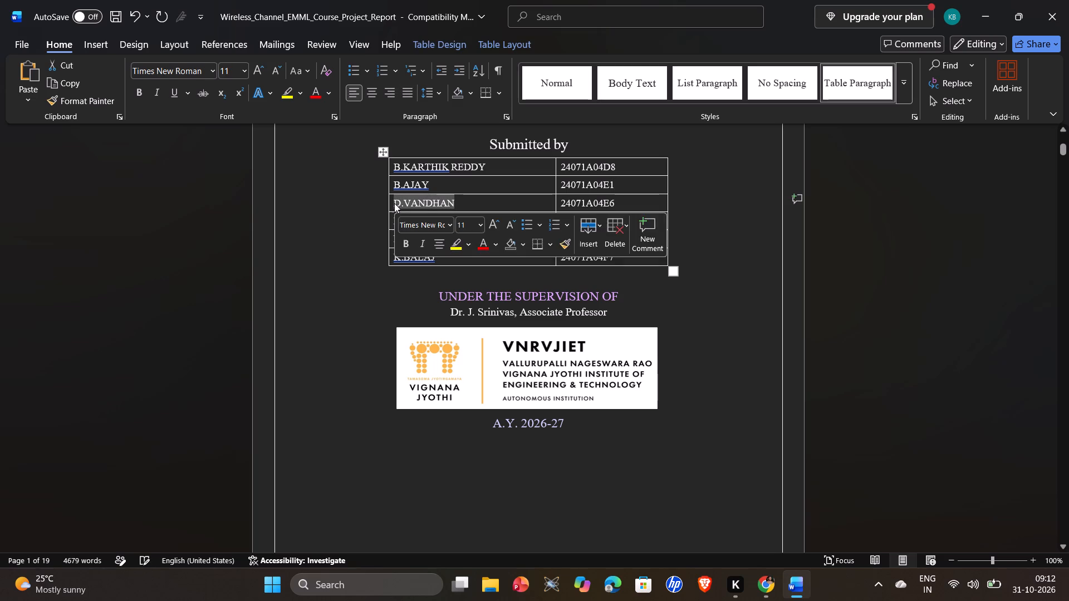
key(ctrl+c)
scroll(444, 264, down, 2)
scroll(444, 264, up, 2)
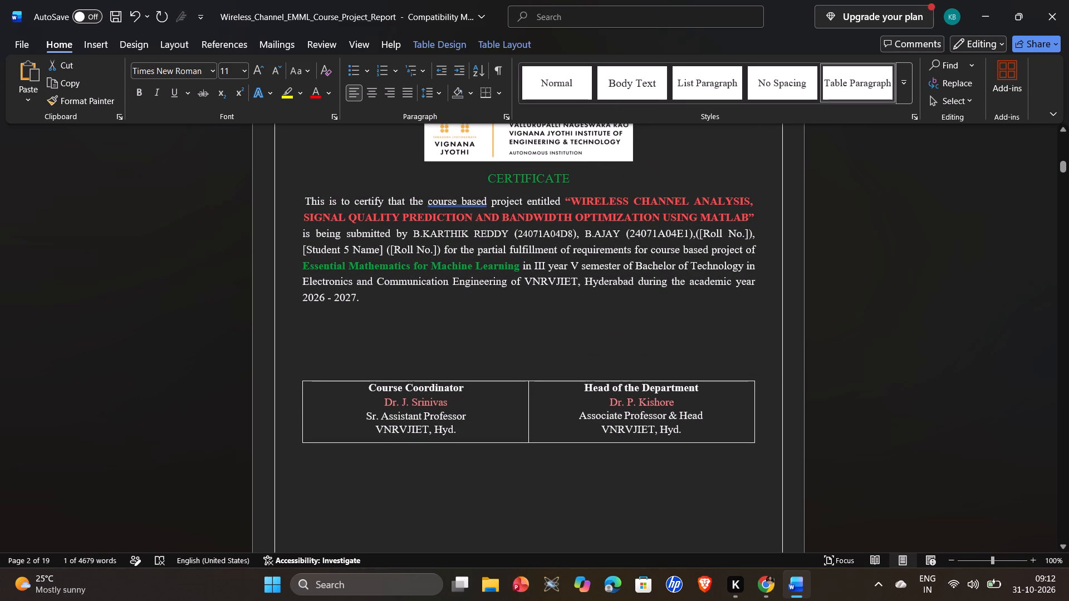
click(698, 235)
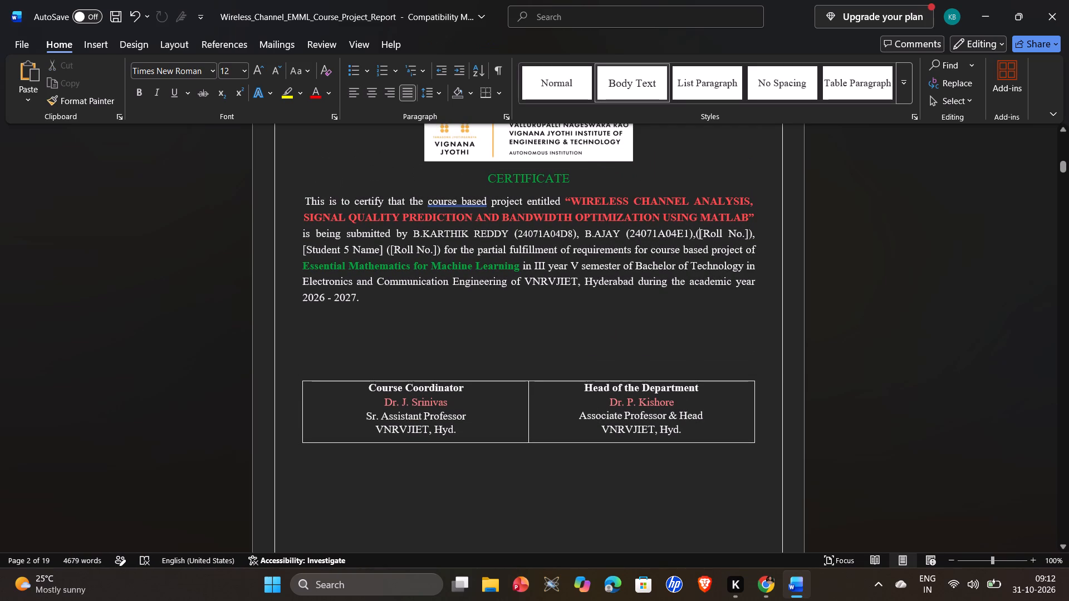
Paste the third student's name before the roll number placeholder that follows the second student's entry in the Certificate text.
key(Left)
key(ctrl+v)
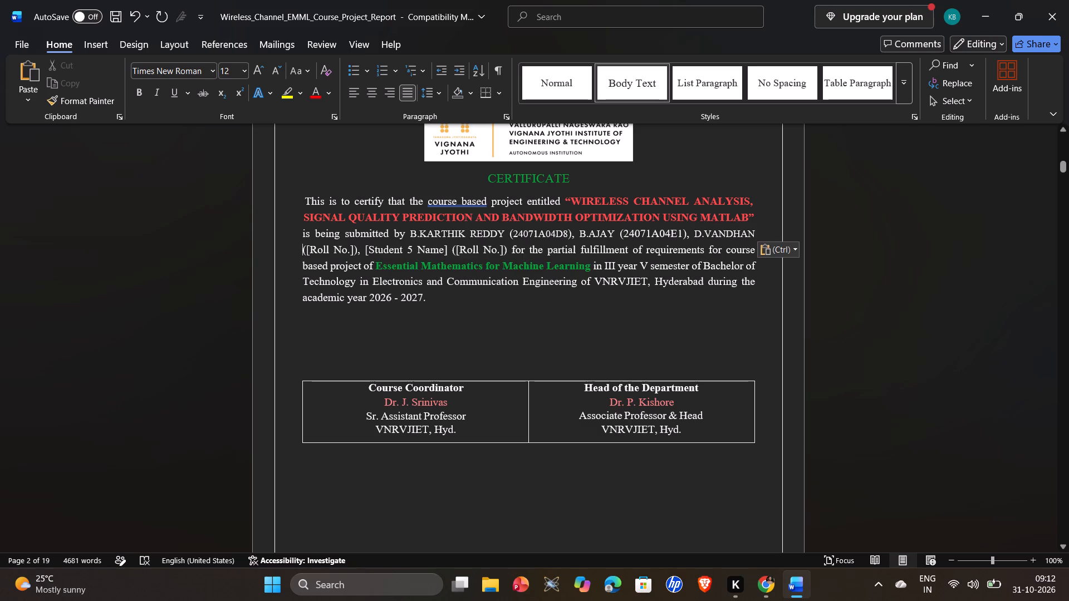
Replace the [Roll No.] placeholder after the third student's name with the roll number ending in E6, matching the cover page table.
click(352, 249)
key(BackSpace)
key(BackSpace)
key(BackSpace)
key(BackSpace)
key(BackSpace)
key(BackSpace)
key(BackSpace)
key(BackSpace)
key(BackSpace)
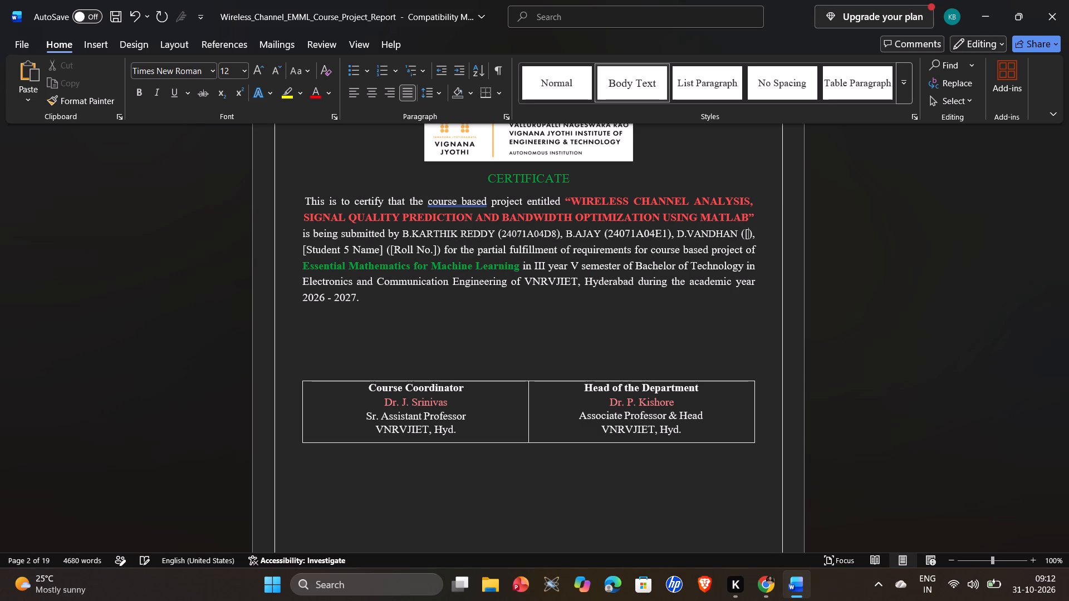
key(BackSpace)
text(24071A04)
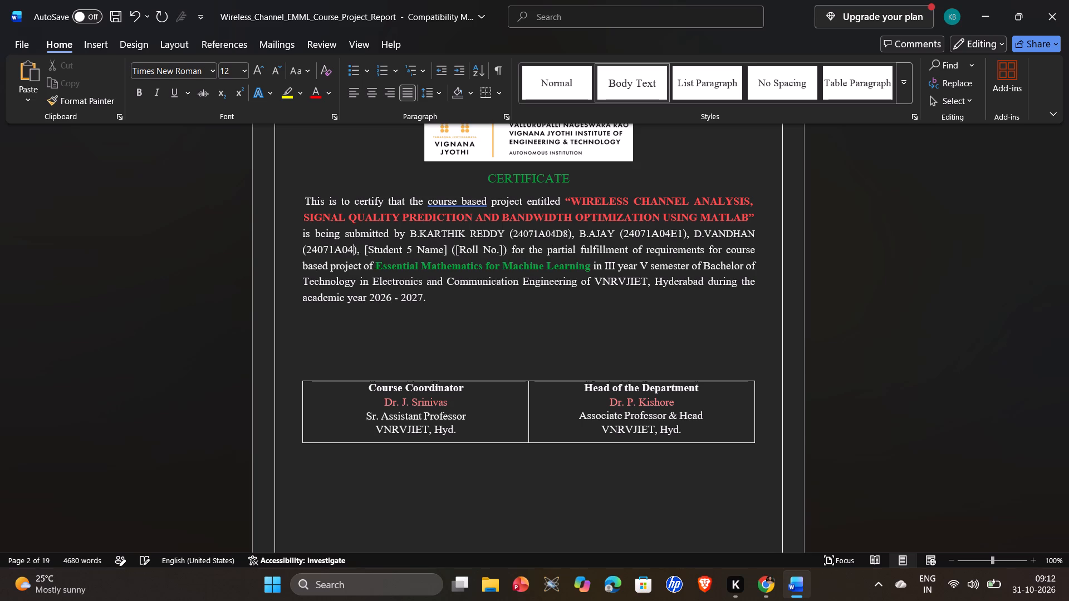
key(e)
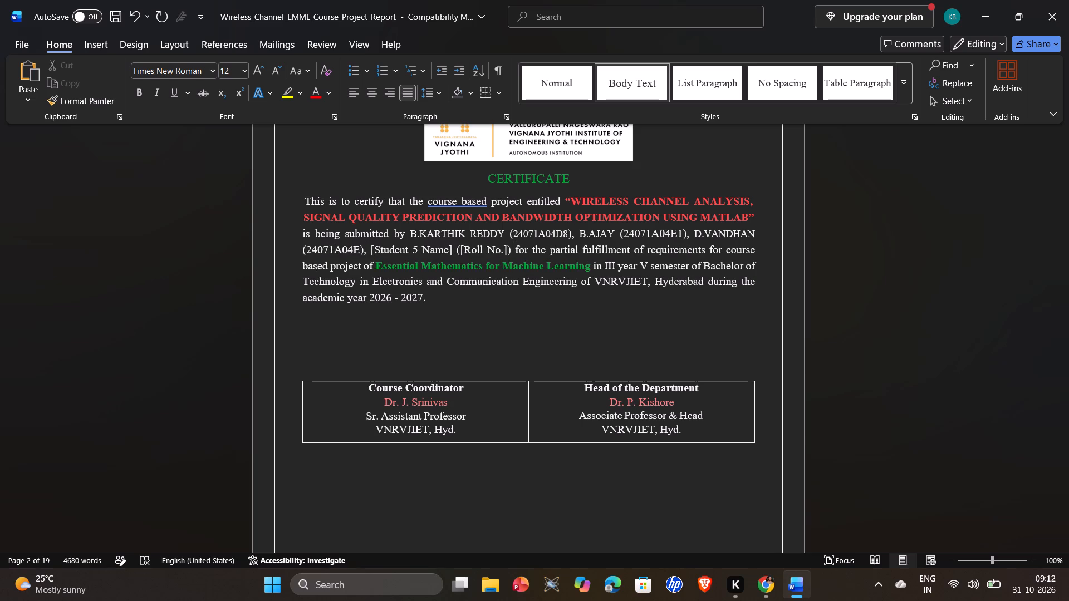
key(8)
scroll(352, 249, up, 3)
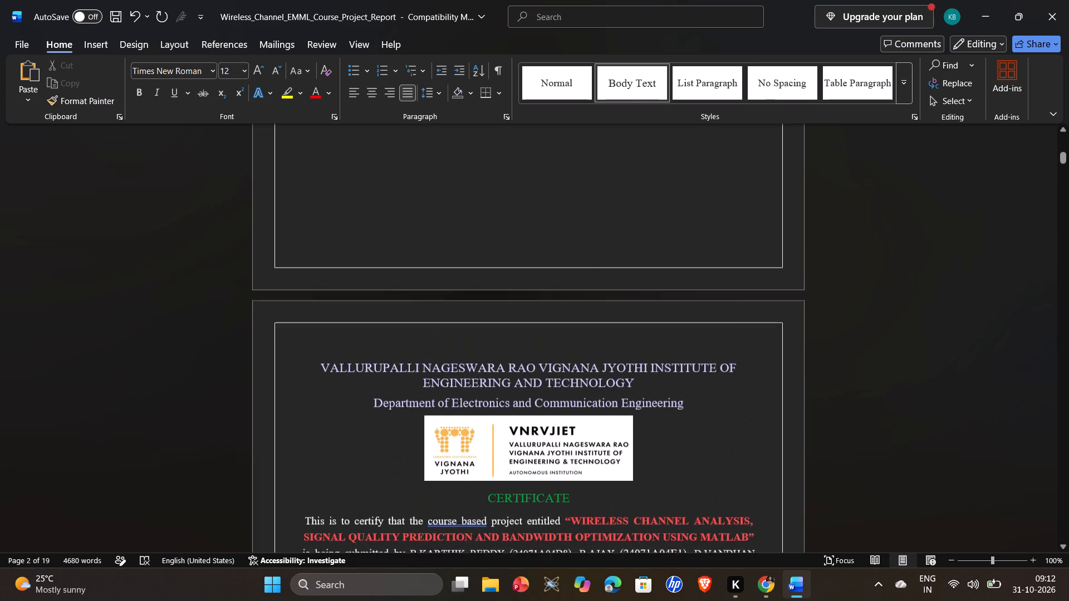
scroll(352, 249, up, 3)
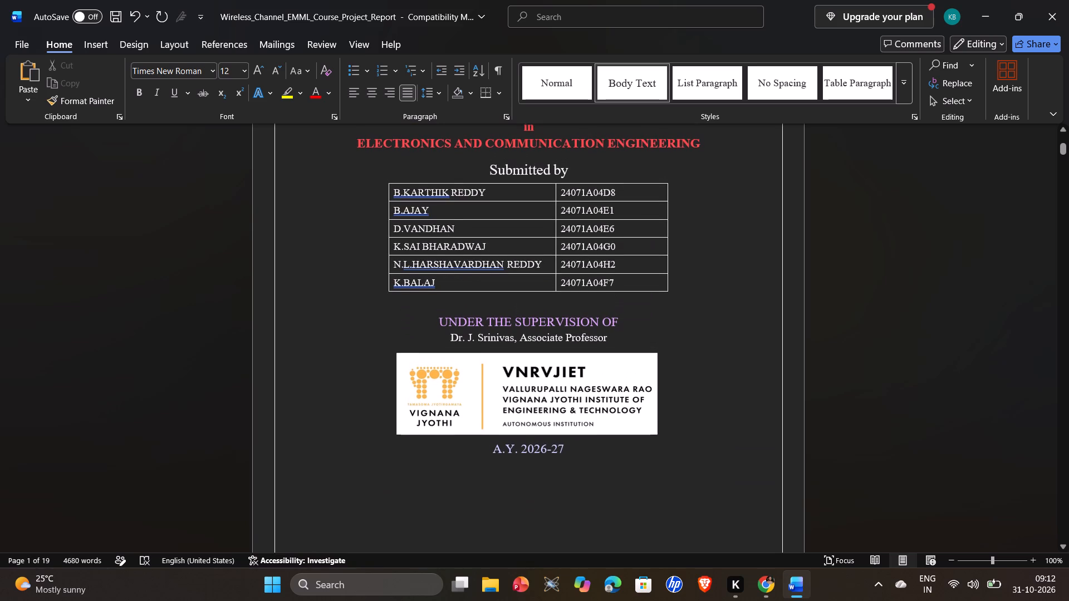
scroll(352, 249, down, 4)
scroll(352, 249, up, 1)
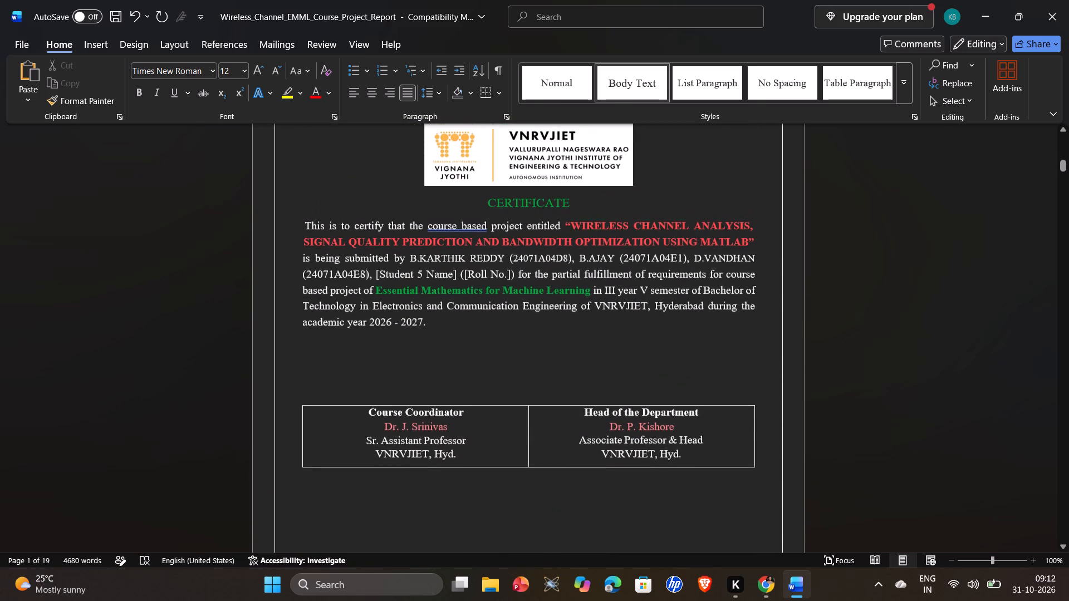
scroll(352, 249, up, 1)
key(BackSpace)
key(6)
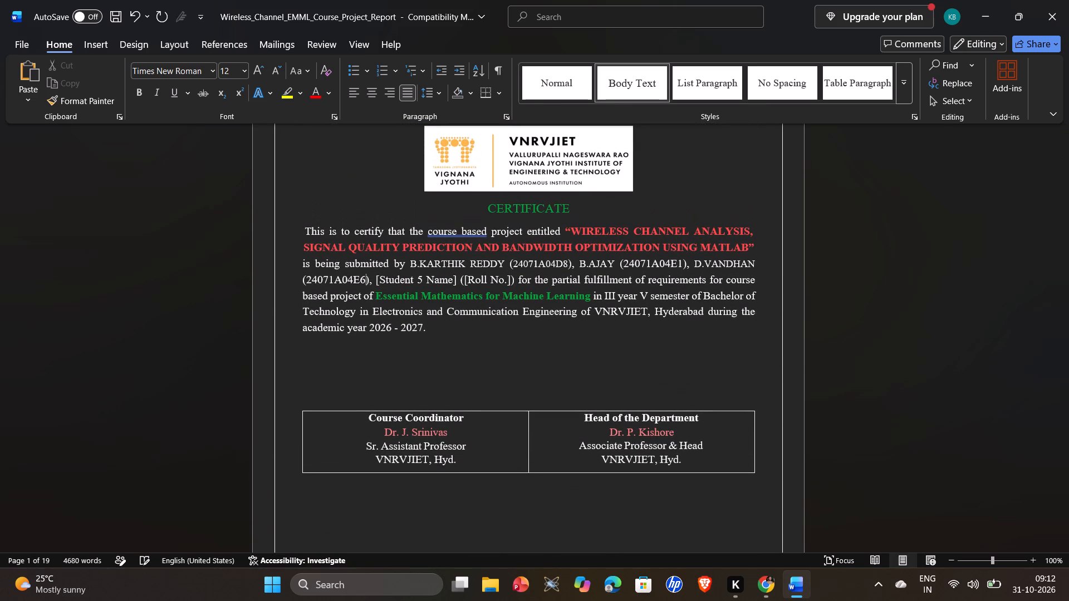
Replace the [Student 5 Name] placeholder in the Certificate text with the fourth student's name copied from the cover page table.
scroll(459, 279, up, 4)
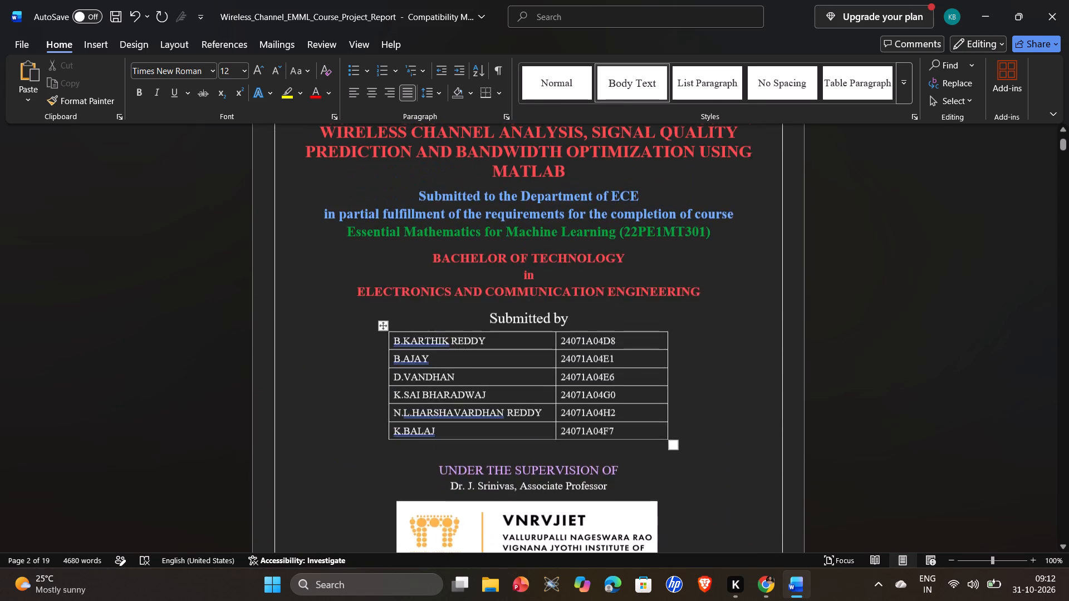
scroll(459, 279, up, 1)
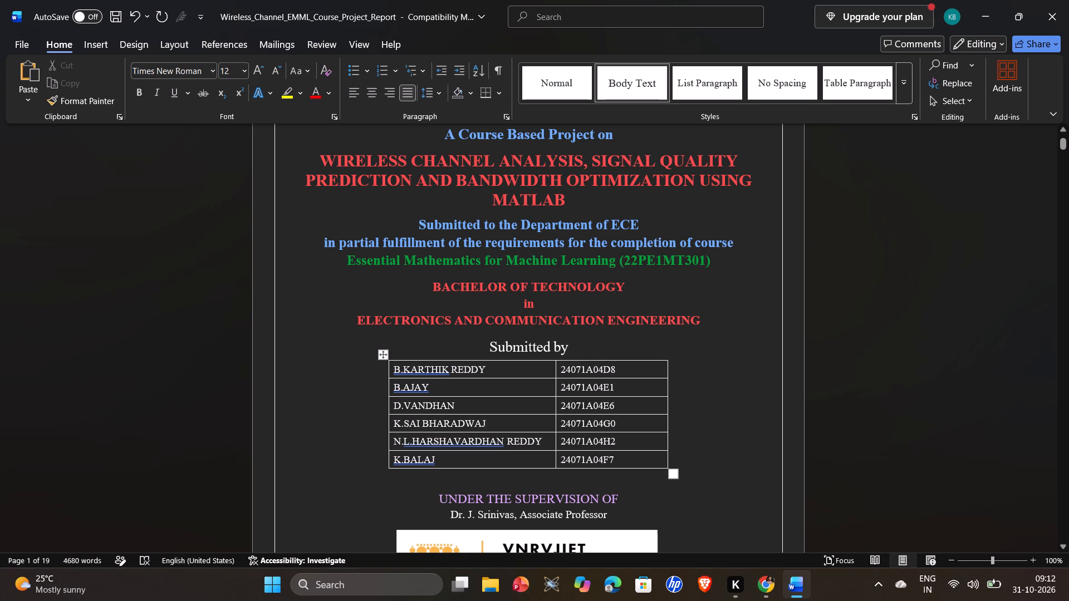
drag(491, 422, 395, 425)
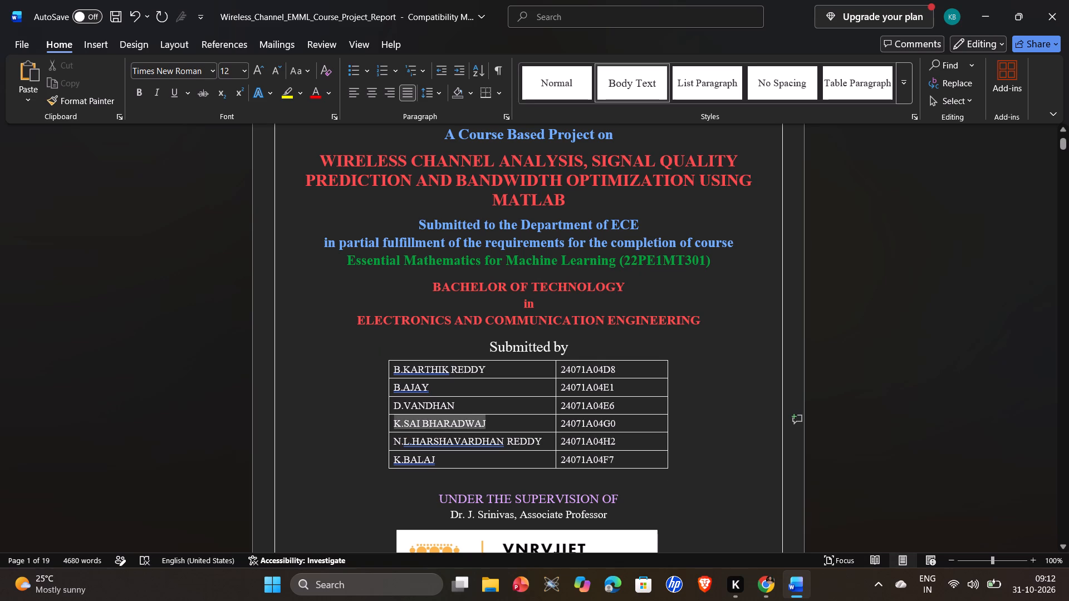
drag(395, 425, 393, 425)
key(ctrl+c)
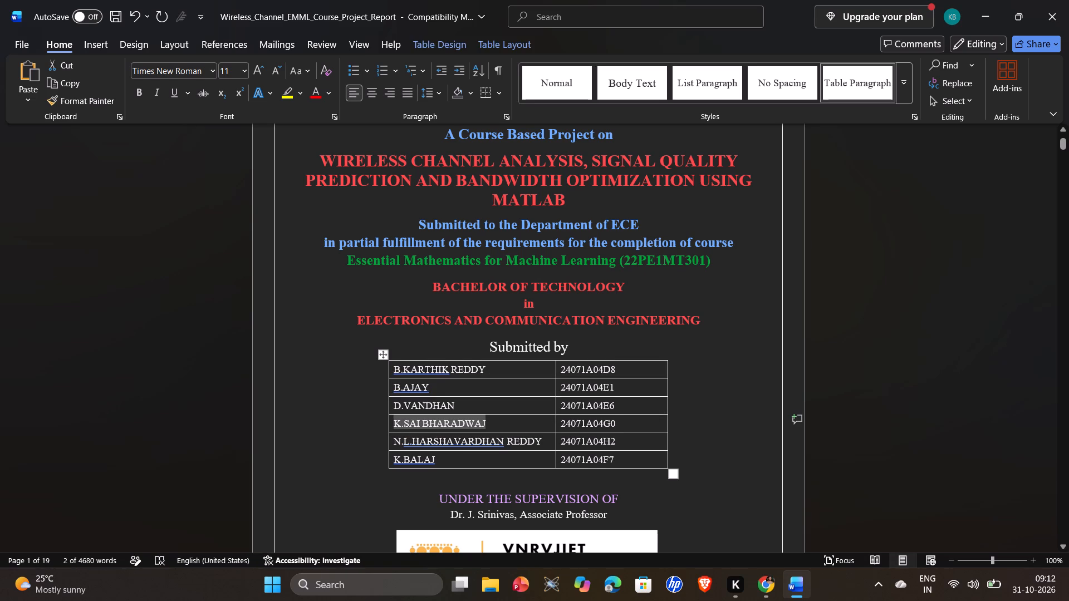
scroll(606, 348, down, 6)
scroll(606, 348, up, 1)
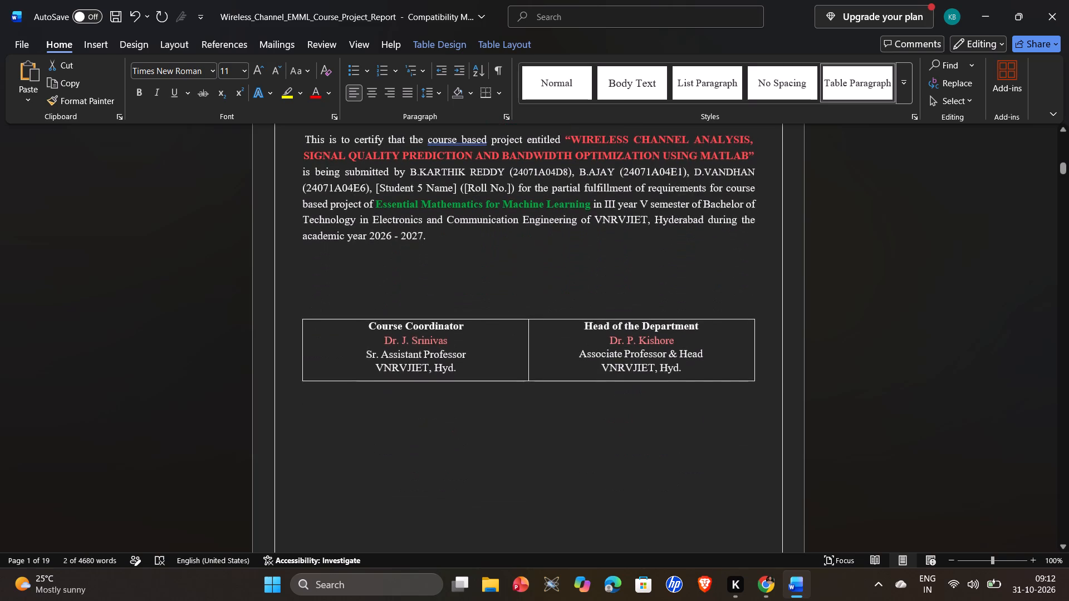
scroll(606, 348, up, 1)
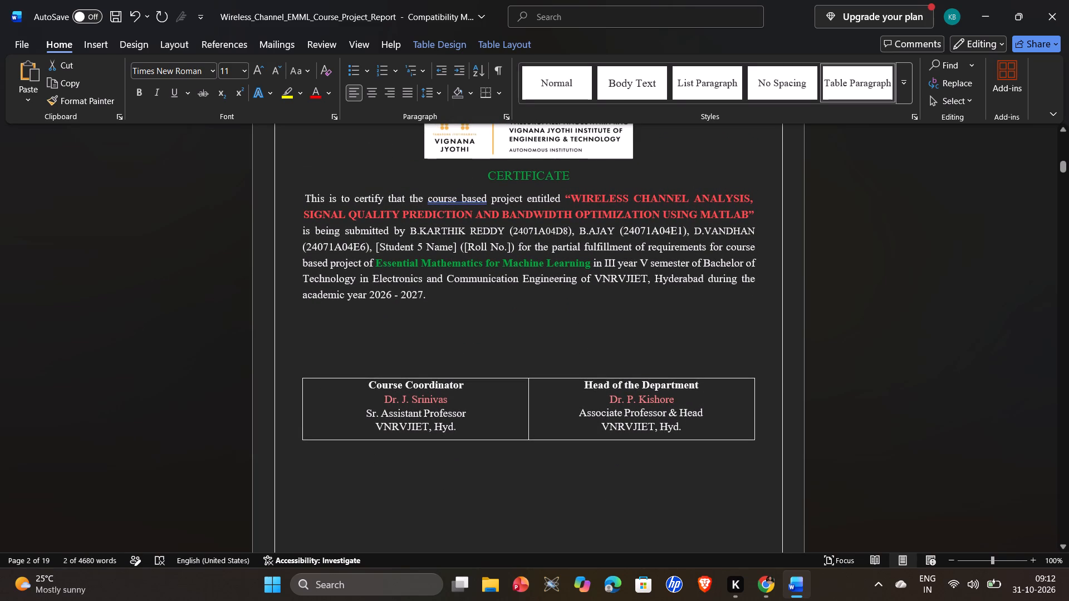
click(456, 245)
key(BackSpace)
key(BackSpace)
key(BackSpace)
key(BackSpace)
key(BackSpace)
key(BackSpace)
key(BackSpace)
key(BackSpace)
key(BackSpace)
key(BackSpace)
key(BackSpace)
key(BackSpace)
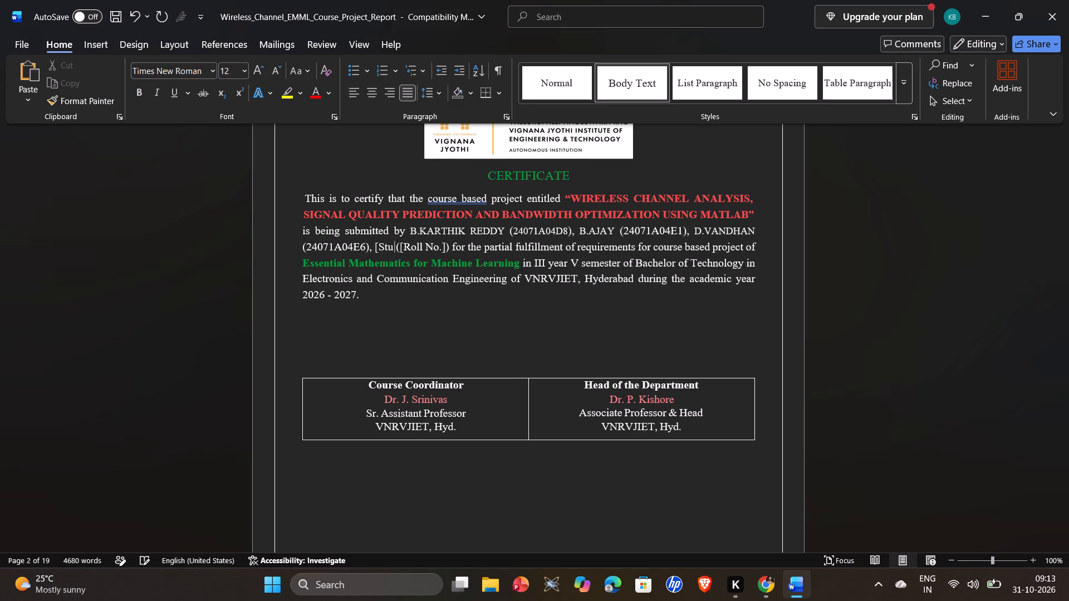
key(BackSpace)
key(BackSpace)
key(BackSpace)
key(BackSpace)
key(ctrl+v)
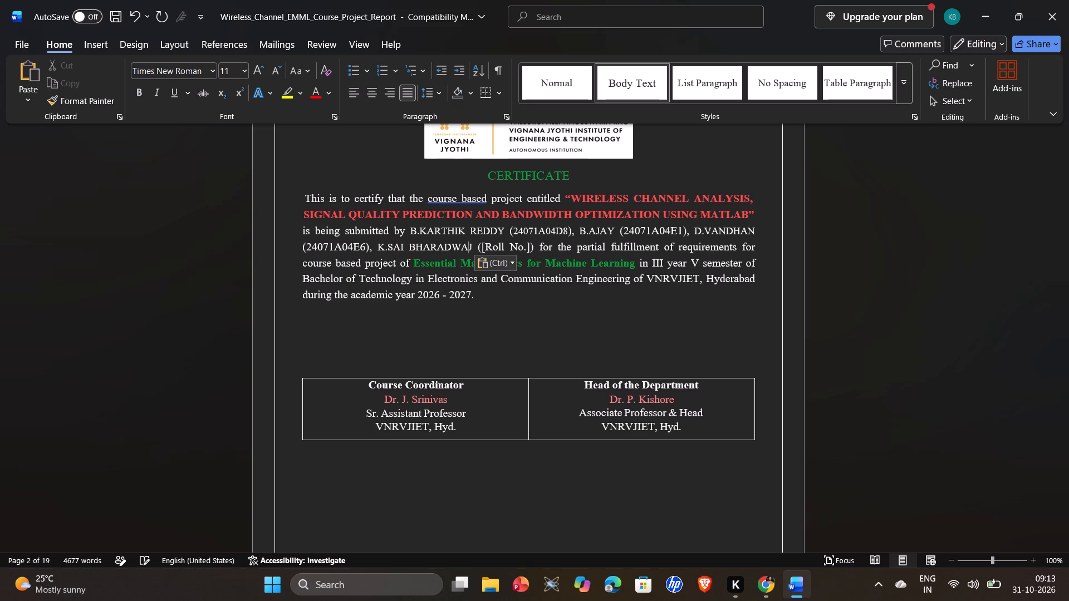
Replace the [Roll No.] placeholder after the fourth student's name with the roll number ending in G0.
click(531, 247)
key(BackSpace)
key(BackSpace)
key(BackSpace)
key(BackSpace)
key(BackSpace)
key(BackSpace)
key(BackSpace)
key(BackSpace)
key(BackSpace)
key(BackSpace)
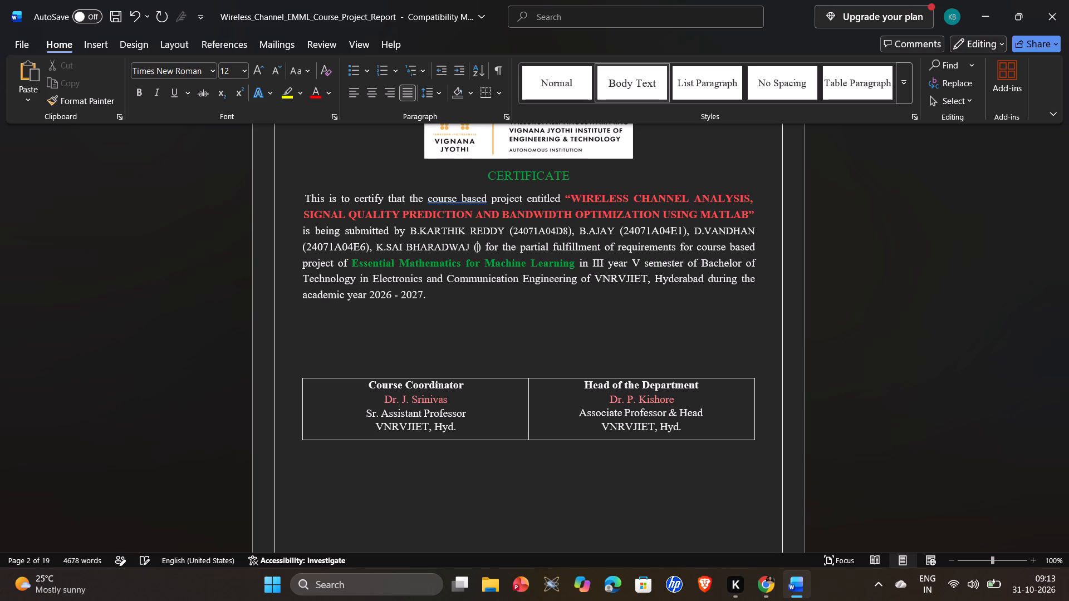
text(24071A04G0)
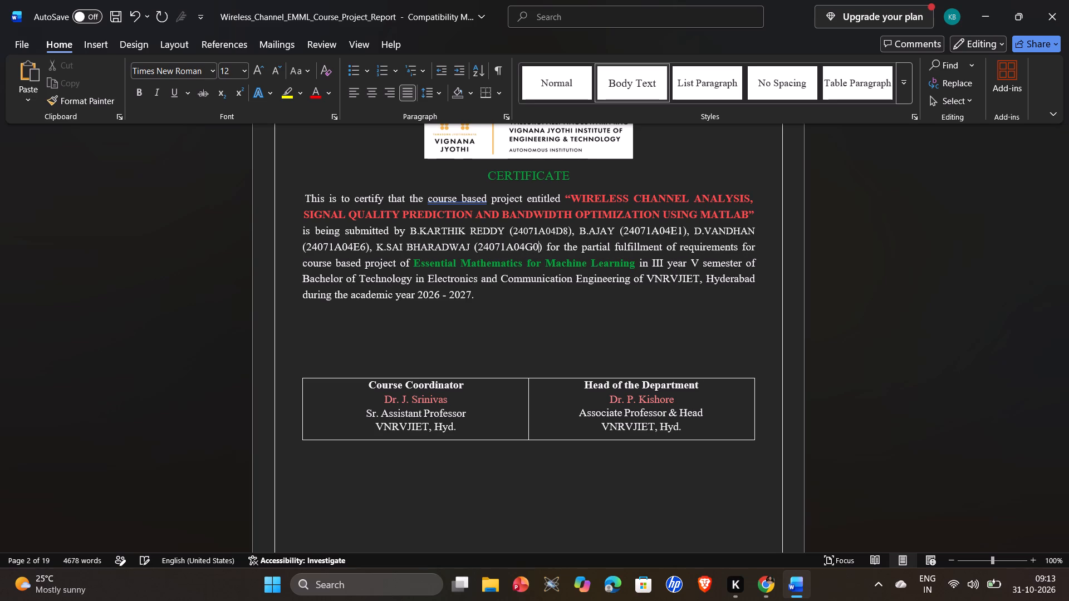
Add a comma after the fourth student's entry in the Certificate text and insert the fifth student's name copied from the cover page table.
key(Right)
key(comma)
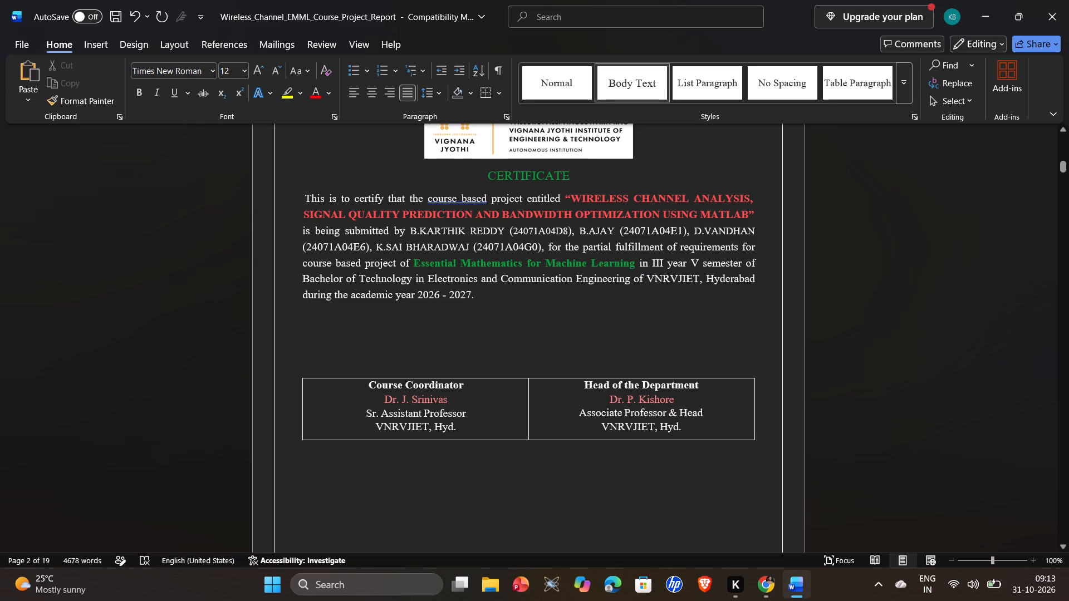
scroll(504, 279, up, 4)
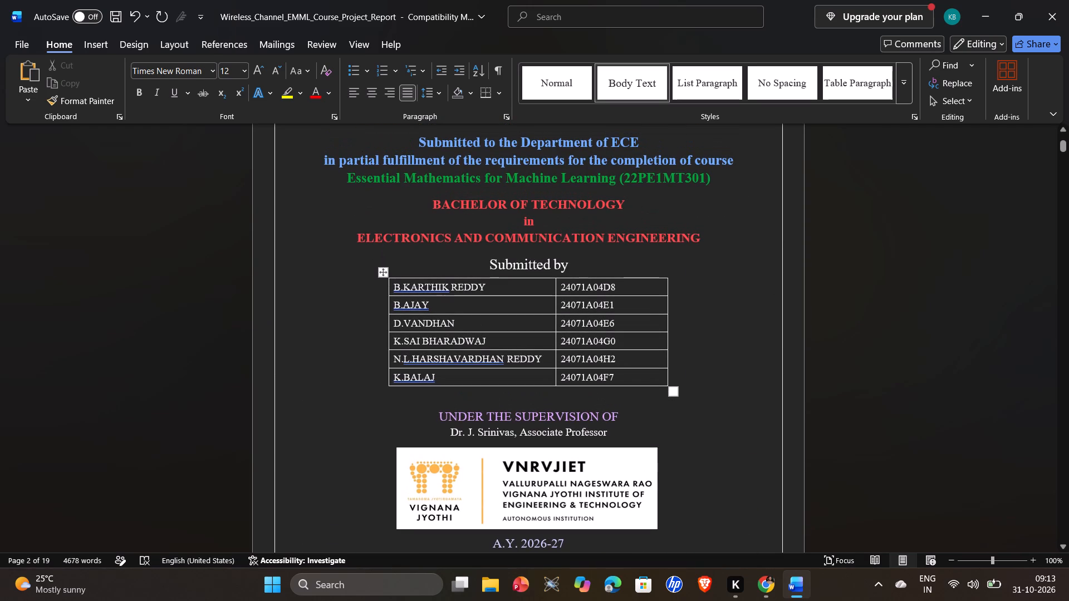
drag(396, 359, 543, 357)
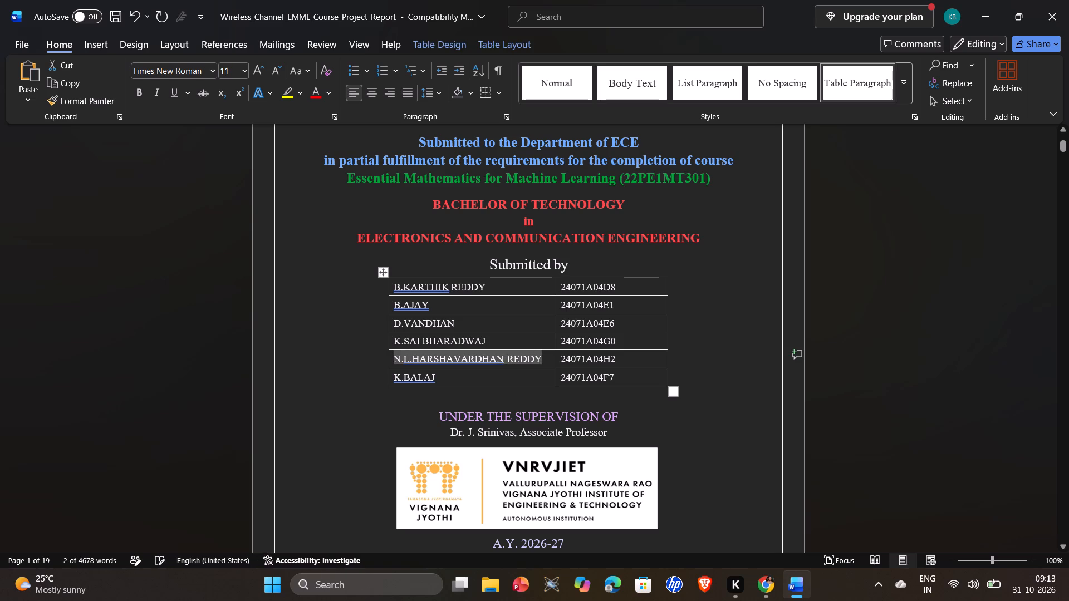
key(ctrl+c)
scroll(543, 357, down, 3)
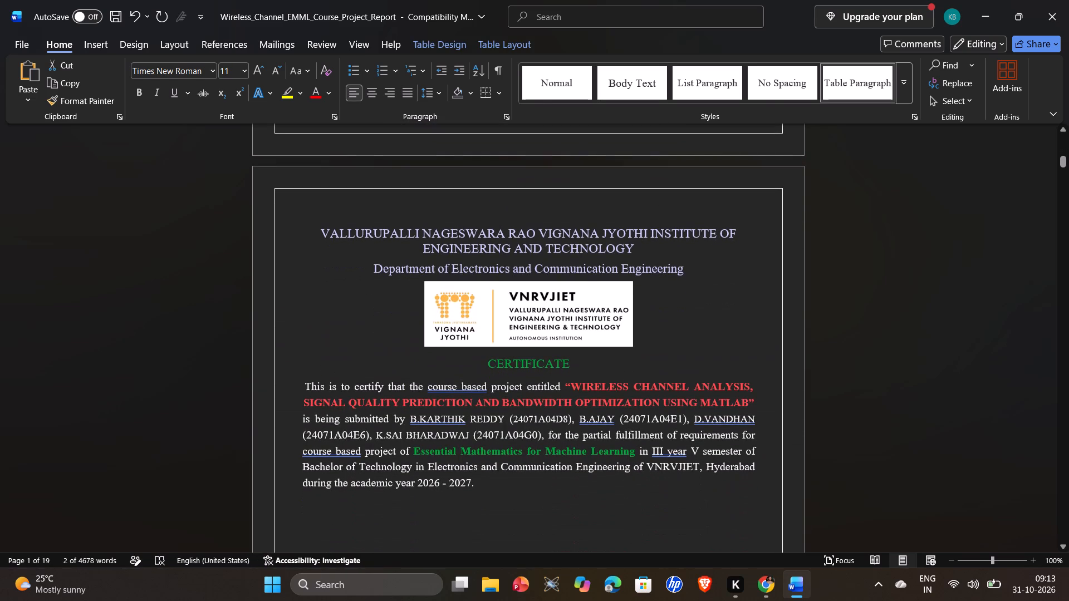
click(547, 439)
key(ctrl+v)
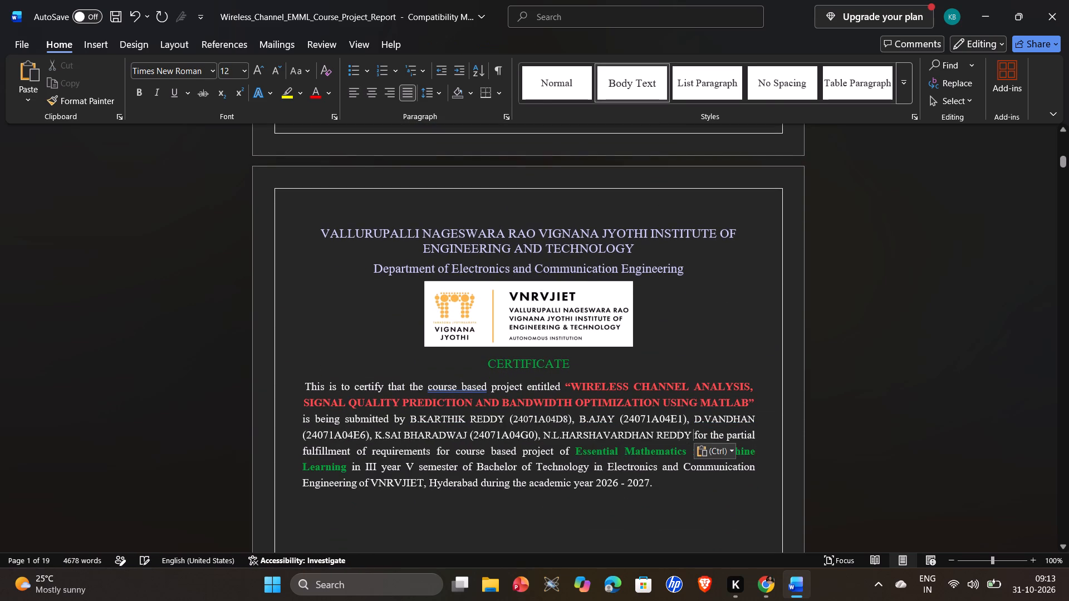
Copy the fifth student's roll number from the cover page table.
scroll(593, 397, up, 3)
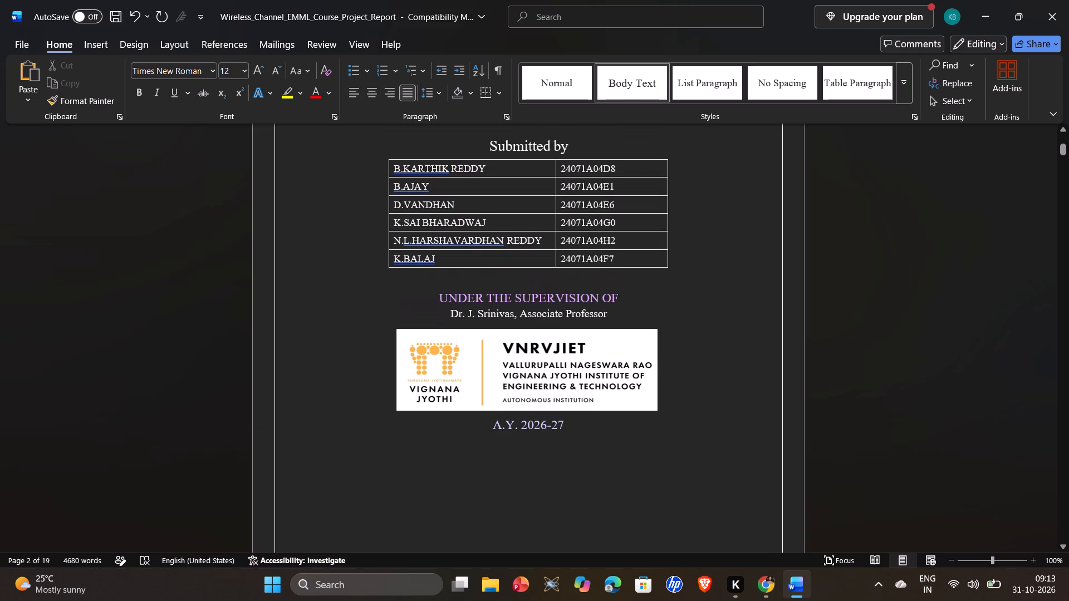
drag(618, 243, 575, 240)
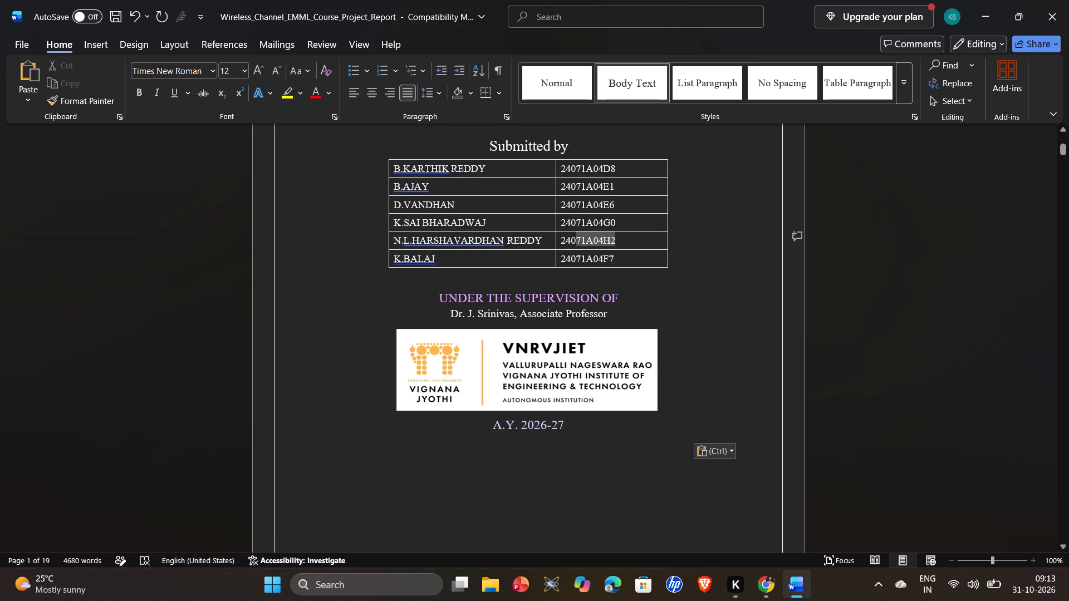
drag(575, 240, 561, 240)
key(ctrl+c)
scroll(561, 240, down, 6)
scroll(561, 240, up, 1)
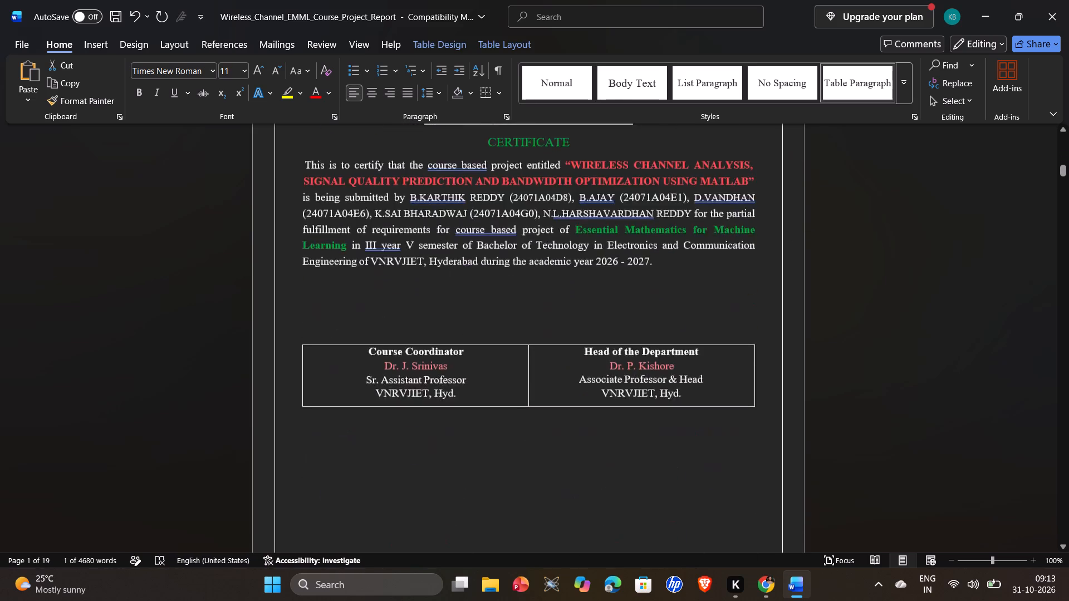
scroll(561, 240, up, 1)
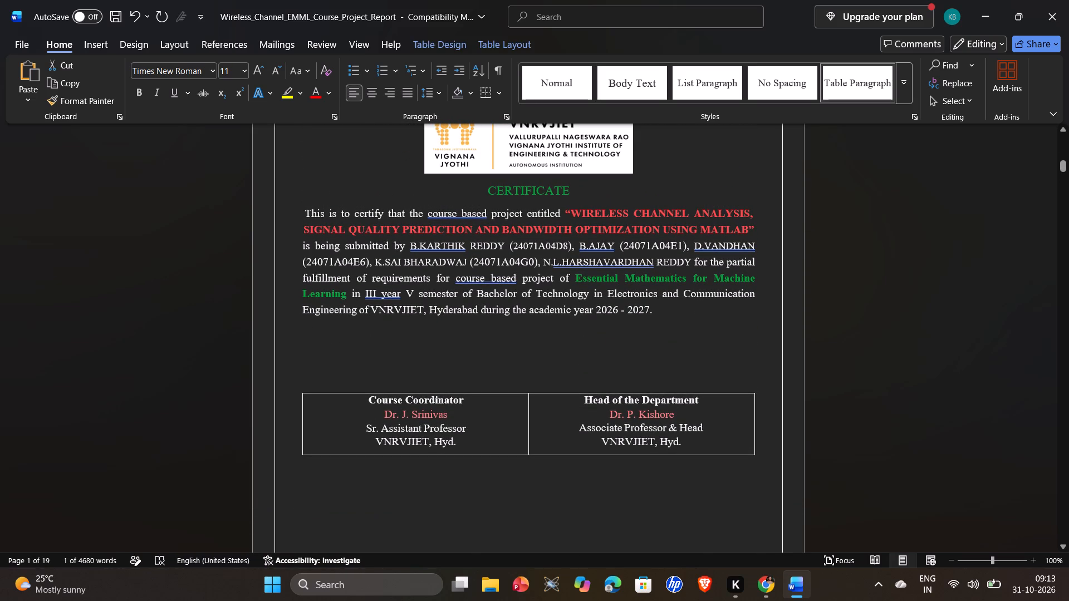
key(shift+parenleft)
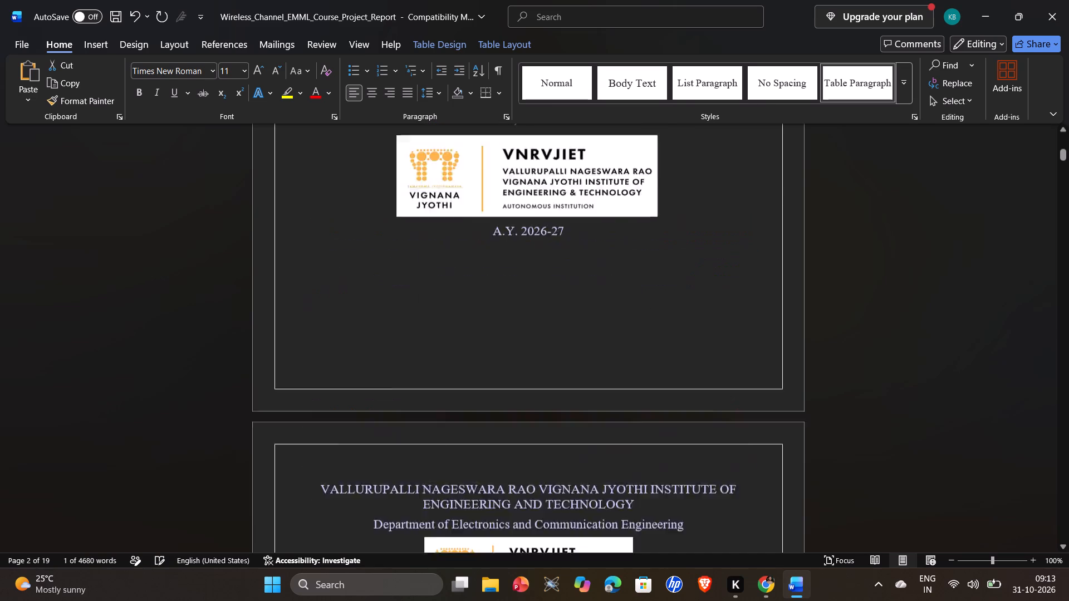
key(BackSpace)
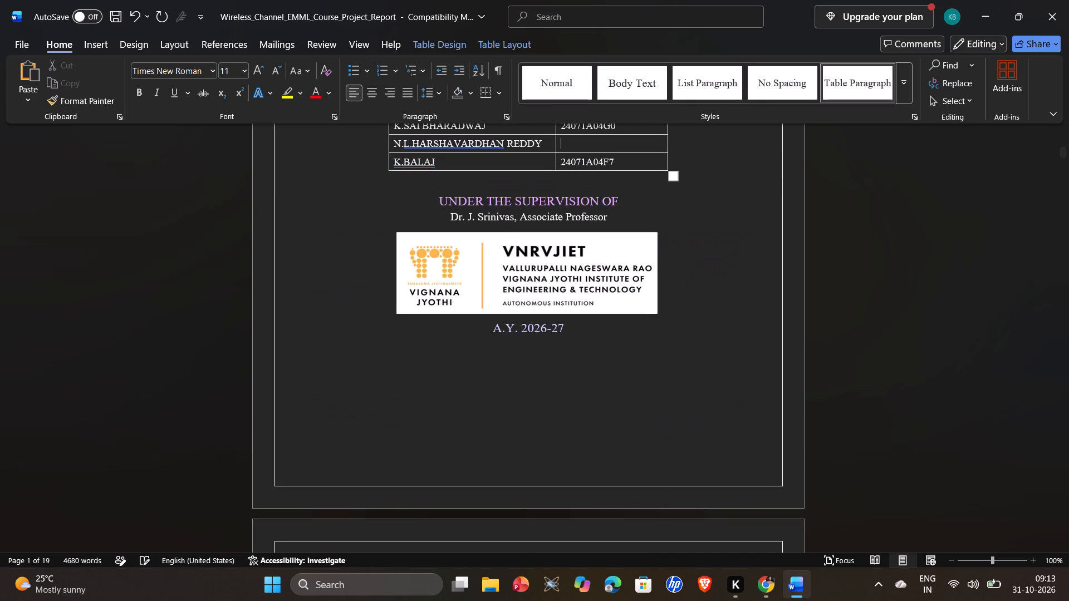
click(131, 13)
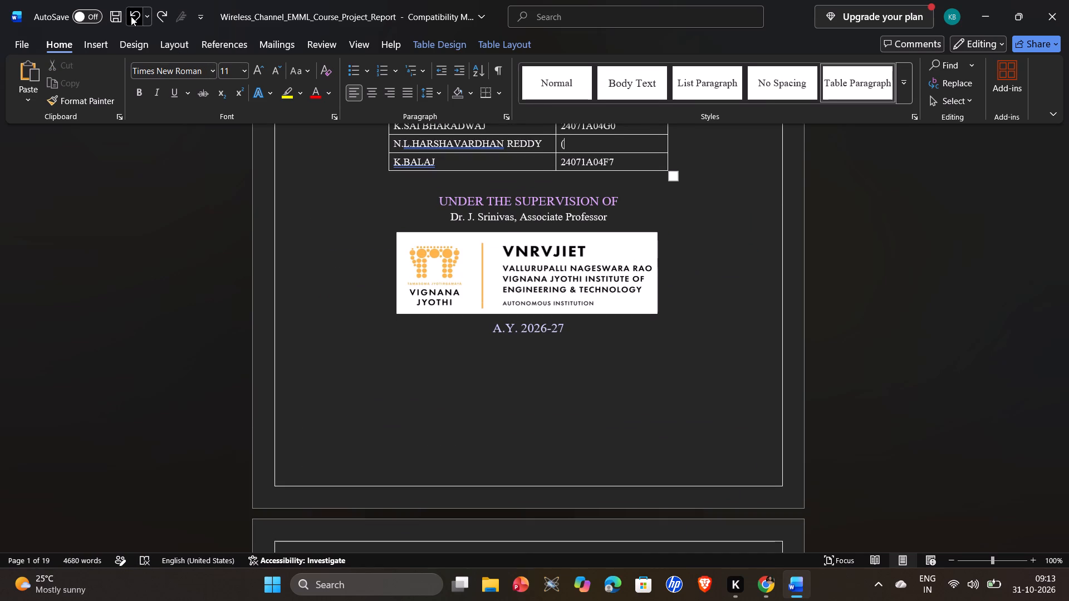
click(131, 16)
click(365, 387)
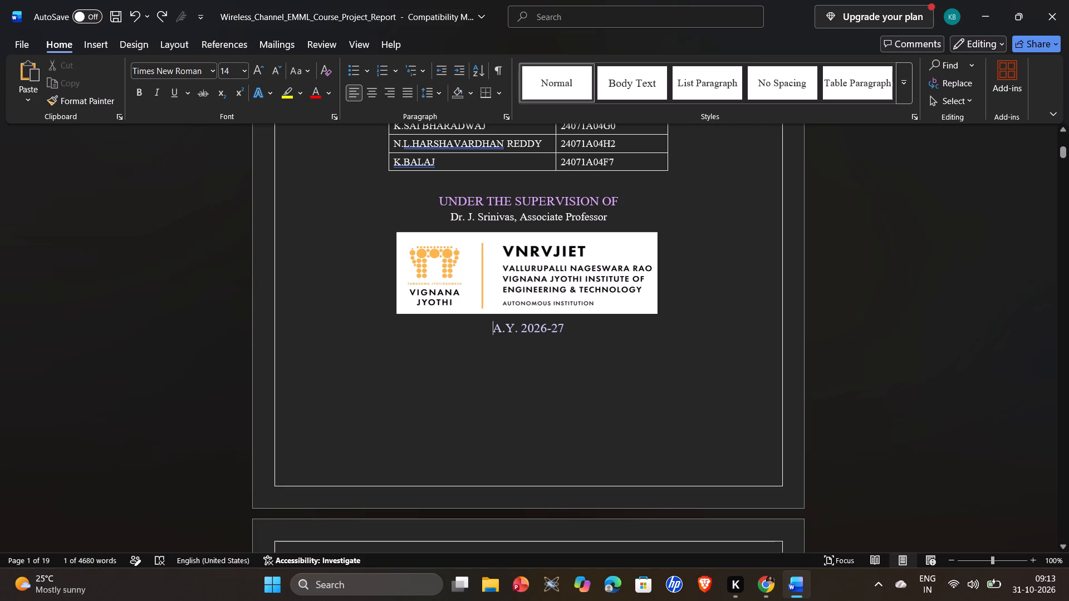
Insert the copied roll number in parentheses after the fifth student's name in the Certificate text.
scroll(365, 387, down, 3)
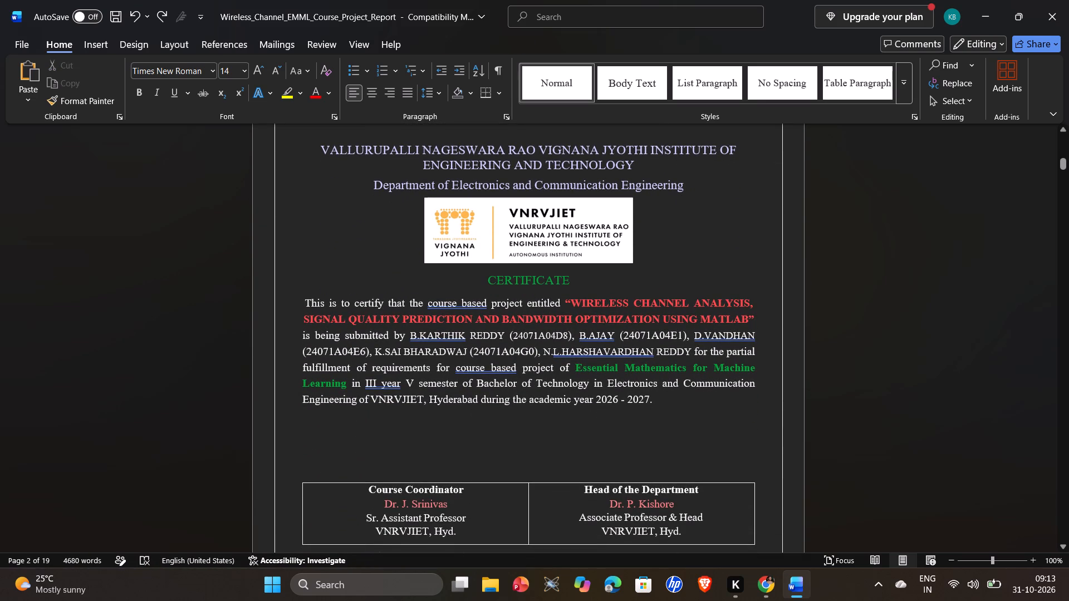
click(693, 353)
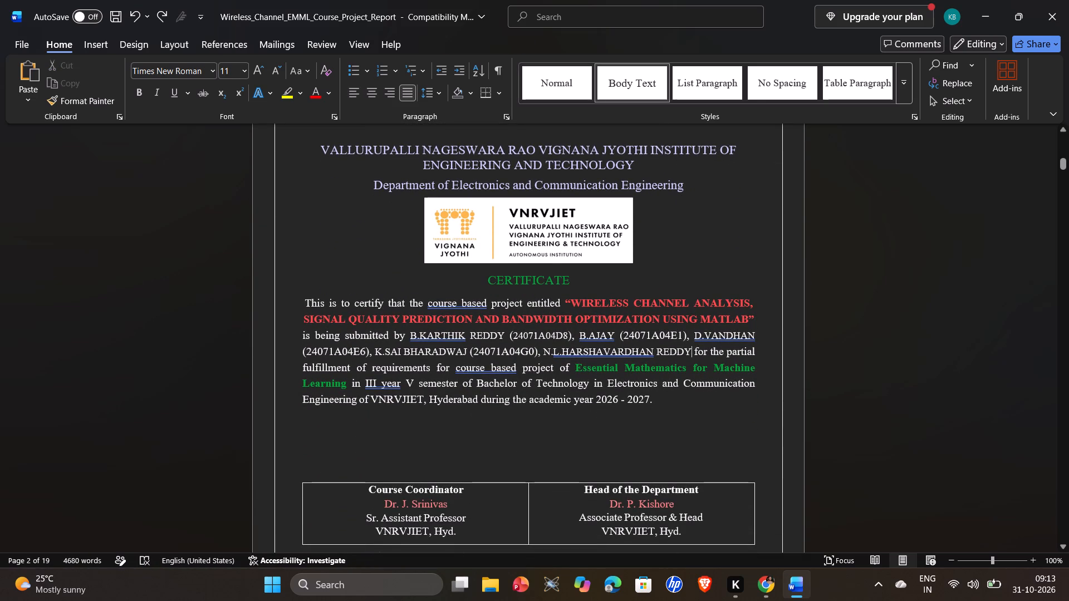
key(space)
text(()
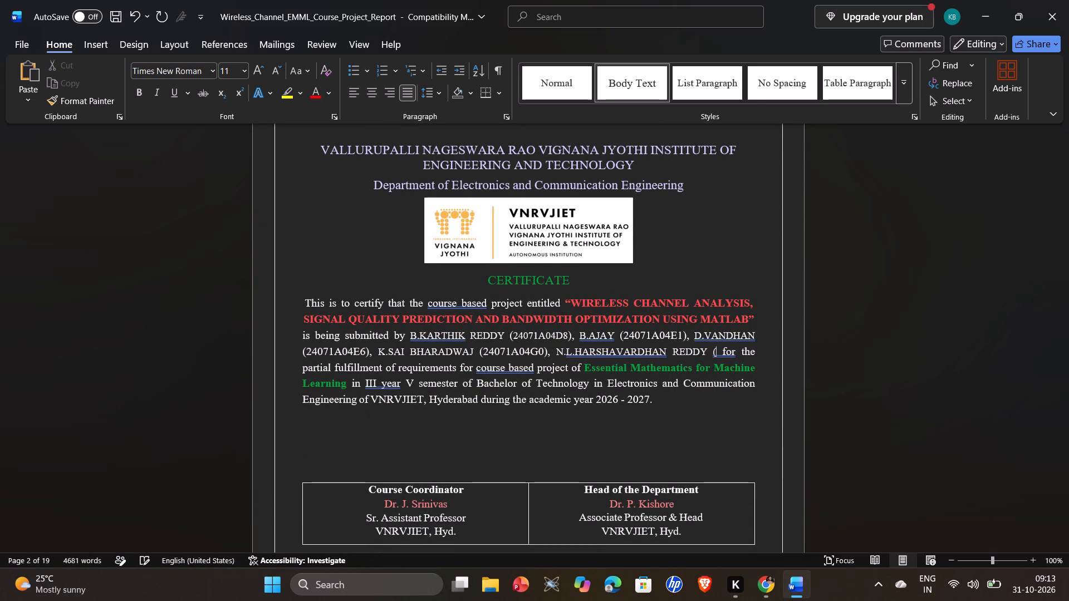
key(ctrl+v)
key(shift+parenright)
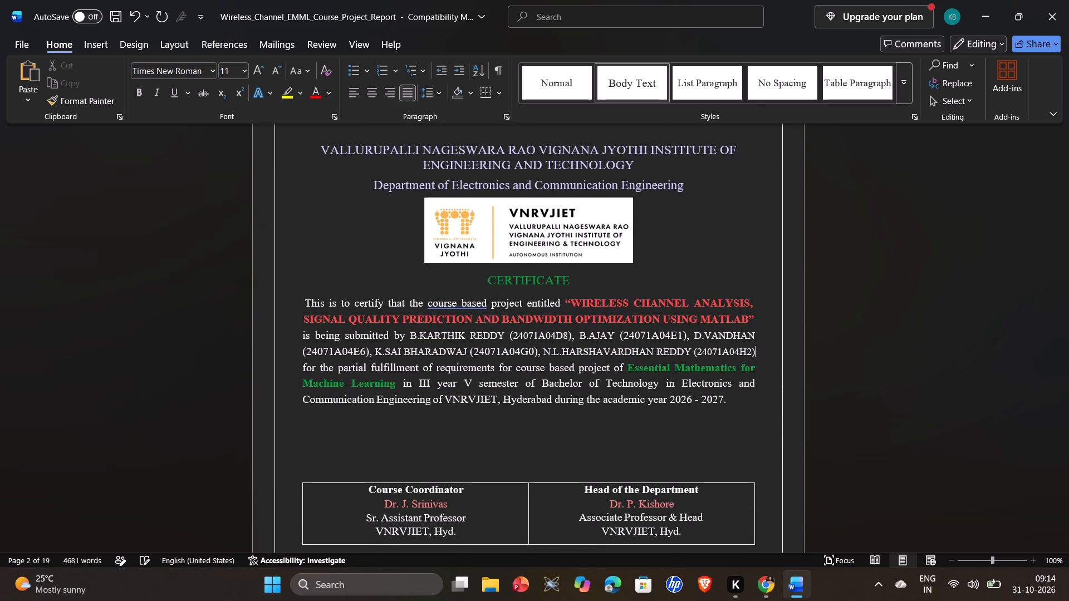
Add a comma after the fifth student's entry, followed by the sixth student's name and roll number ending in F7 in parentheses.
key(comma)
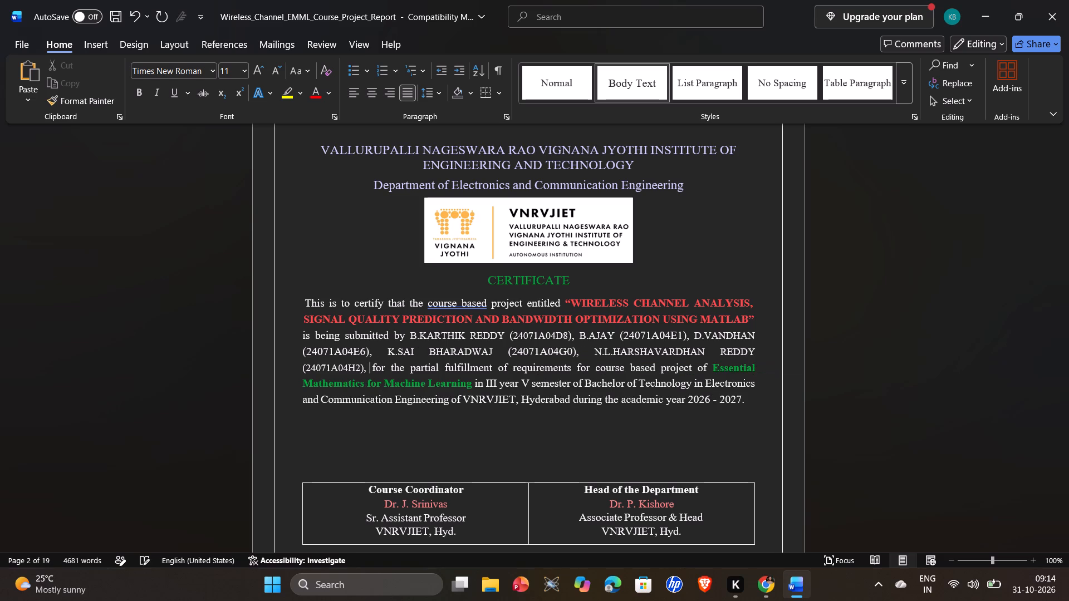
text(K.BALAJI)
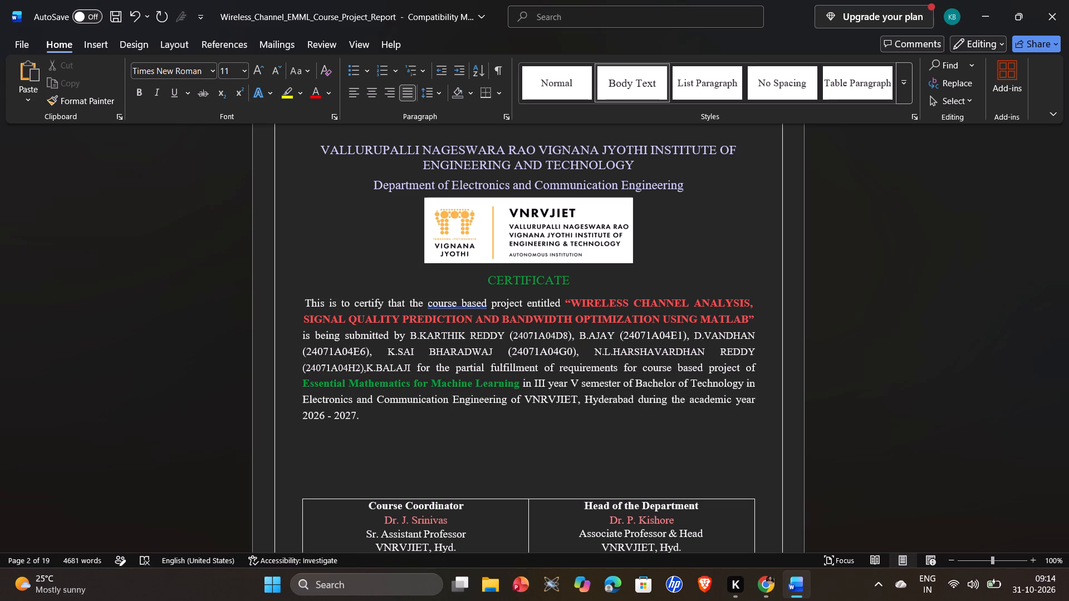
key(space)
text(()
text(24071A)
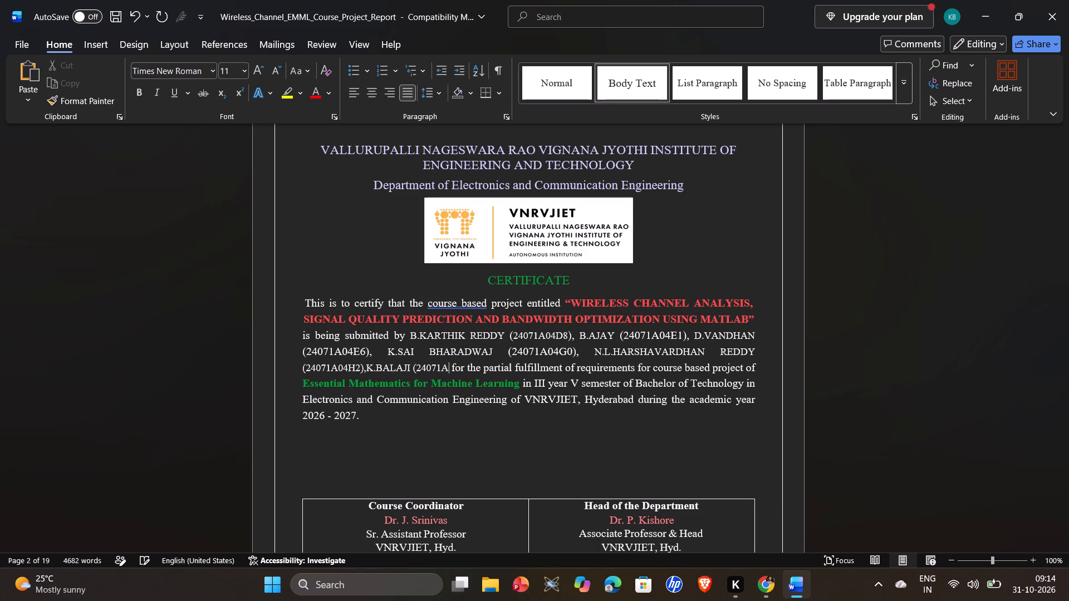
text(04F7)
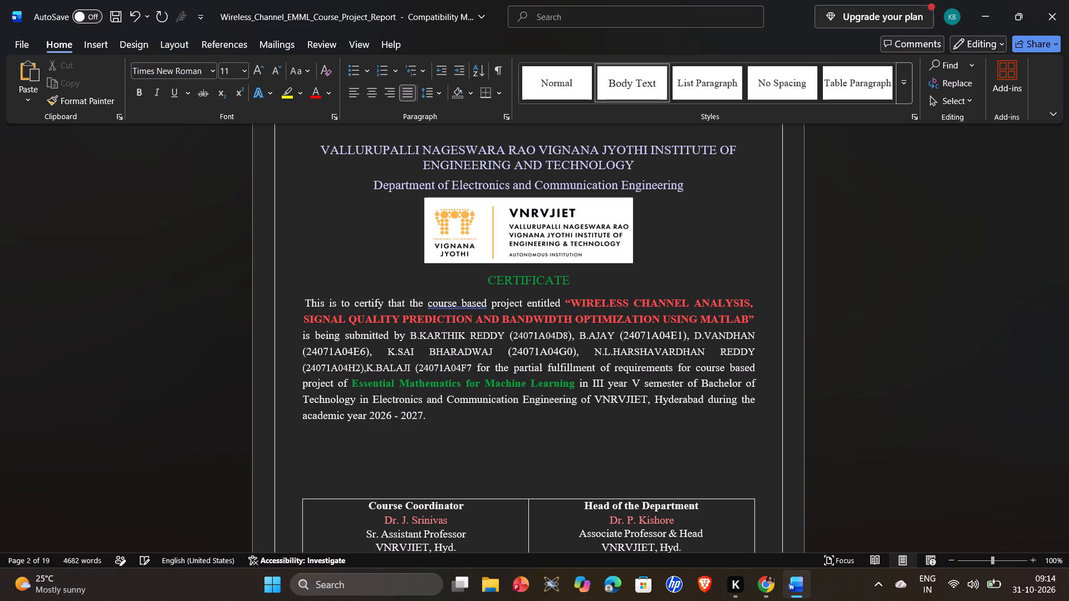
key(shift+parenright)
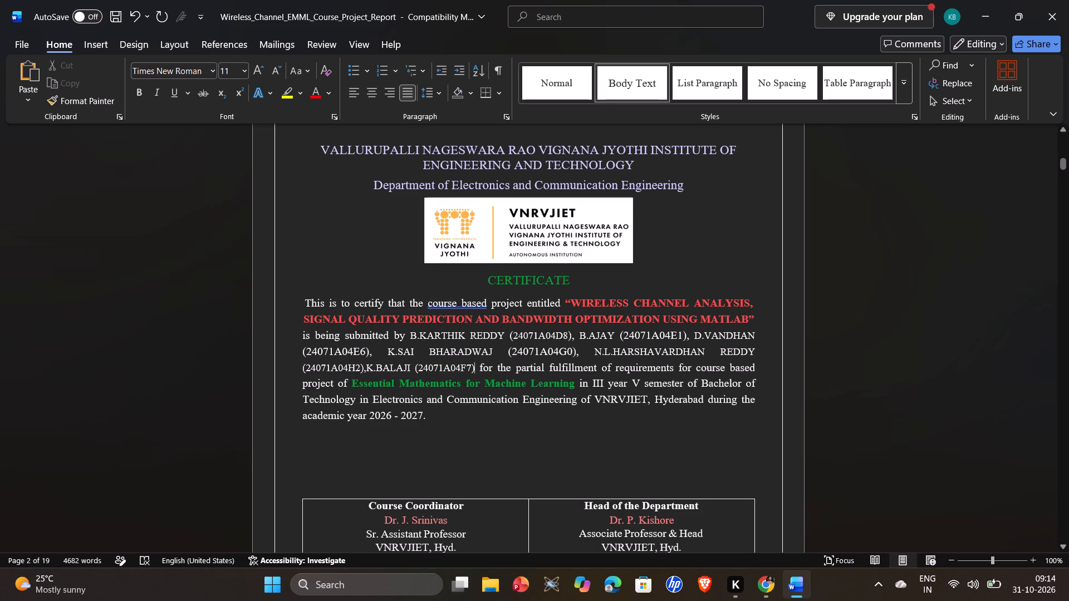
Remove the spaces before the first student's roll number and before the second student's name in the Certificate text.
click(508, 335)
key(BackSpace)
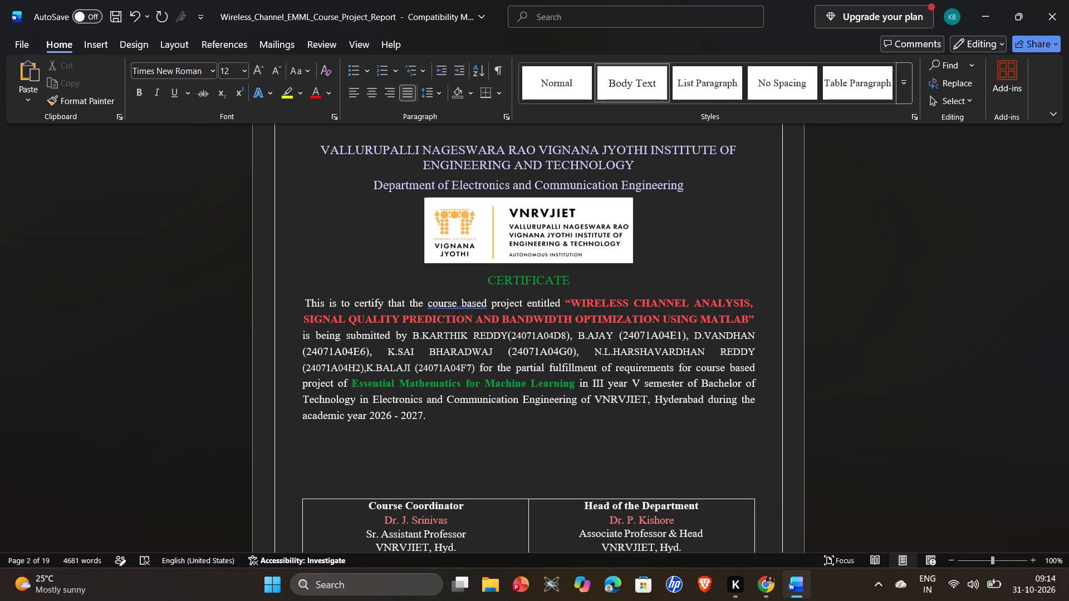
key(Right)
key(Right)
key(Right)
key(Right)
key(Right)
key(Right)
key(Right)
key(Right)
key(Right)
key(Right)
key(Right)
key(Right)
key(Right)
key(Right)
key(Right)
key(Right)
key(Left)
key(Left)
key(BackSpace)
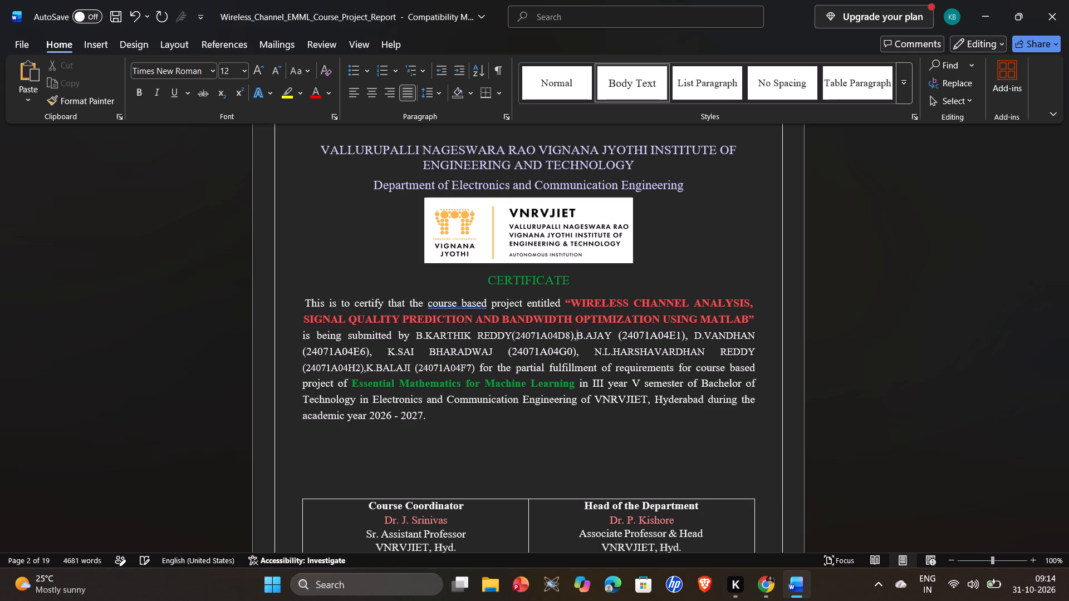
Remove the spaces before the second student's roll number and before the third student's name in the Certificate text.
key(Right)
key(Right)
key(Right)
key(Right)
key(Right)
key(Right)
key(Right)
key(BackSpace)
key(Right)
key(Right)
key(Right)
key(Right)
key(Right)
key(Right)
key(Right)
key(Right)
key(Right)
key(Right)
key(Right)
key(Right)
key(Right)
key(Right)
key(Right)
key(Right)
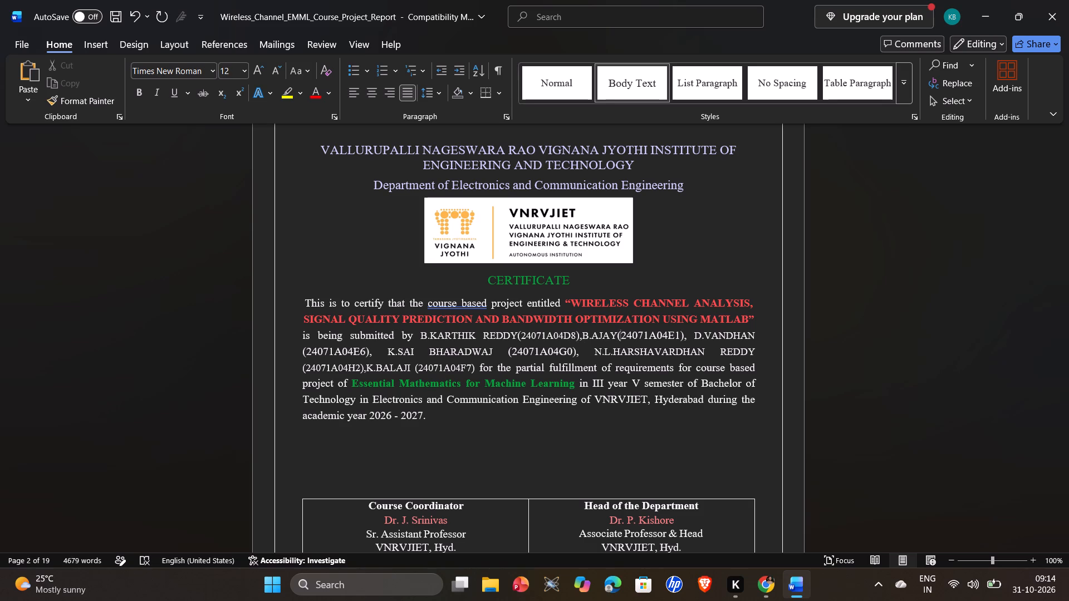
key(Left)
key(Left)
key(backslash)
key(BackSpace)
key(BackSpace)
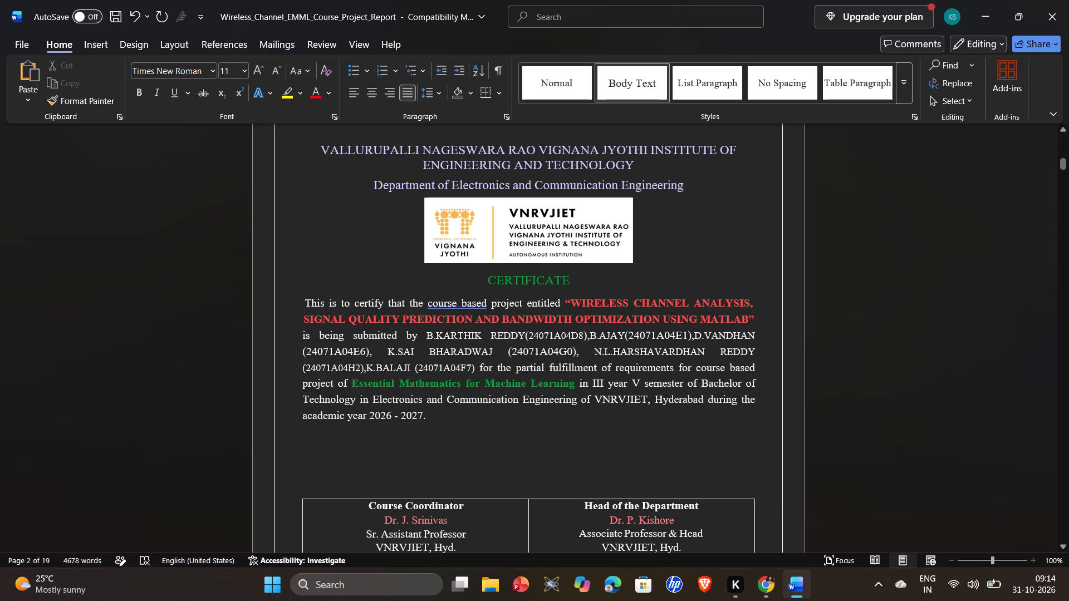
Remove the space before the fourth student's name in the Certificate text.
click(388, 351)
key(BackSpace)
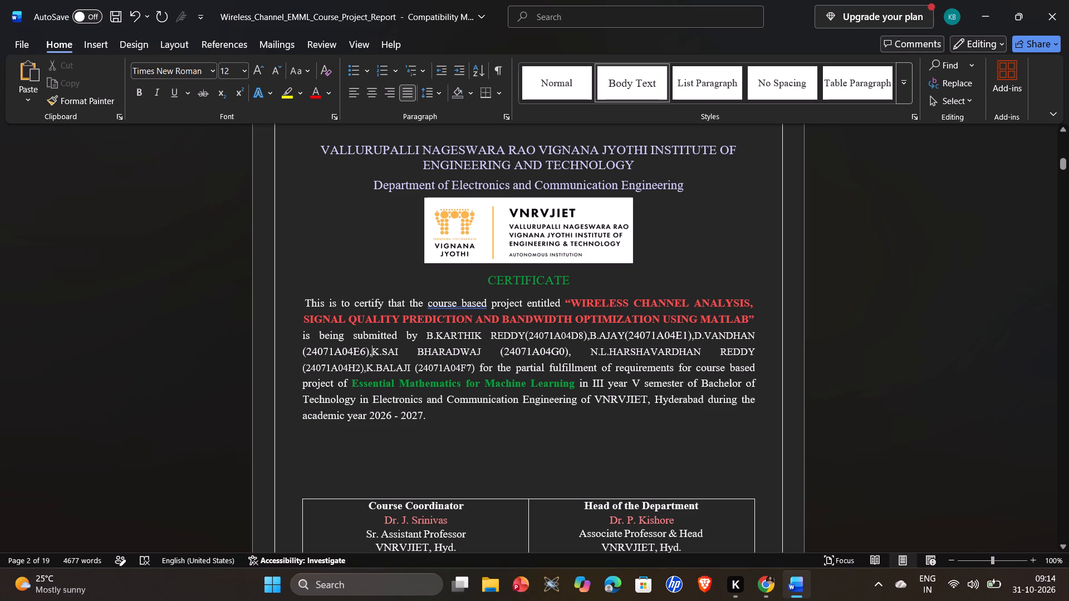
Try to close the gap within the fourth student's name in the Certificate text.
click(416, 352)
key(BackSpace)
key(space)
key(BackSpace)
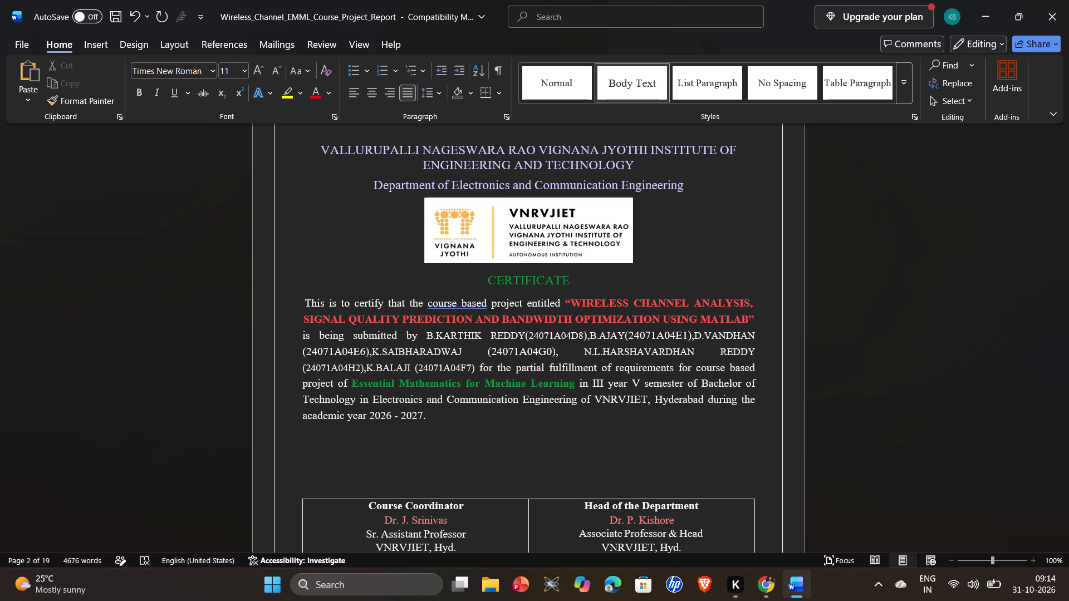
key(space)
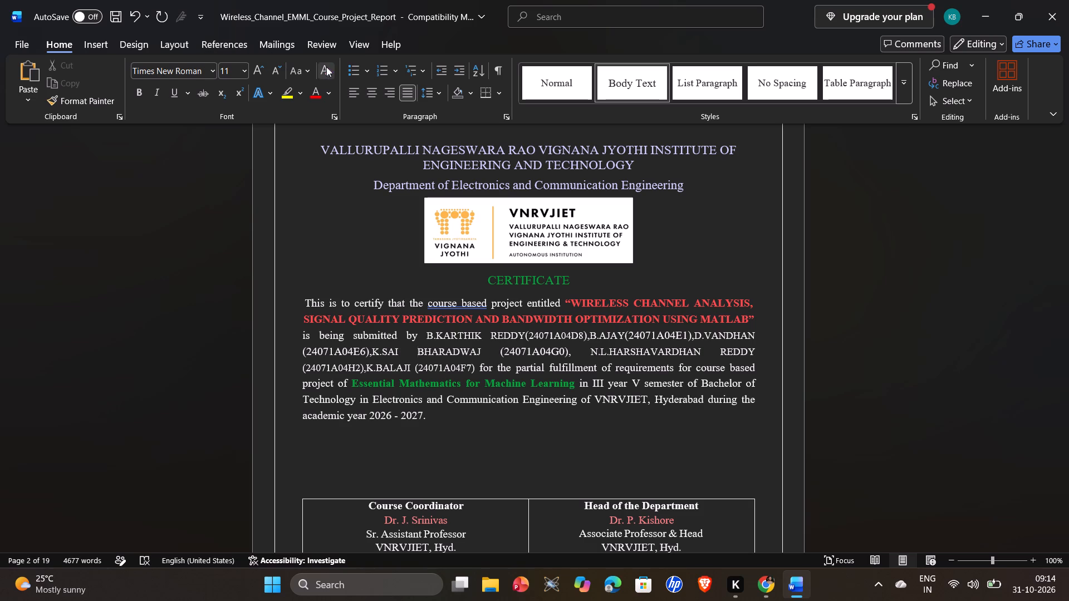
Clear all formatting from the Certificate paragraph that lists the students.
click(326, 67)
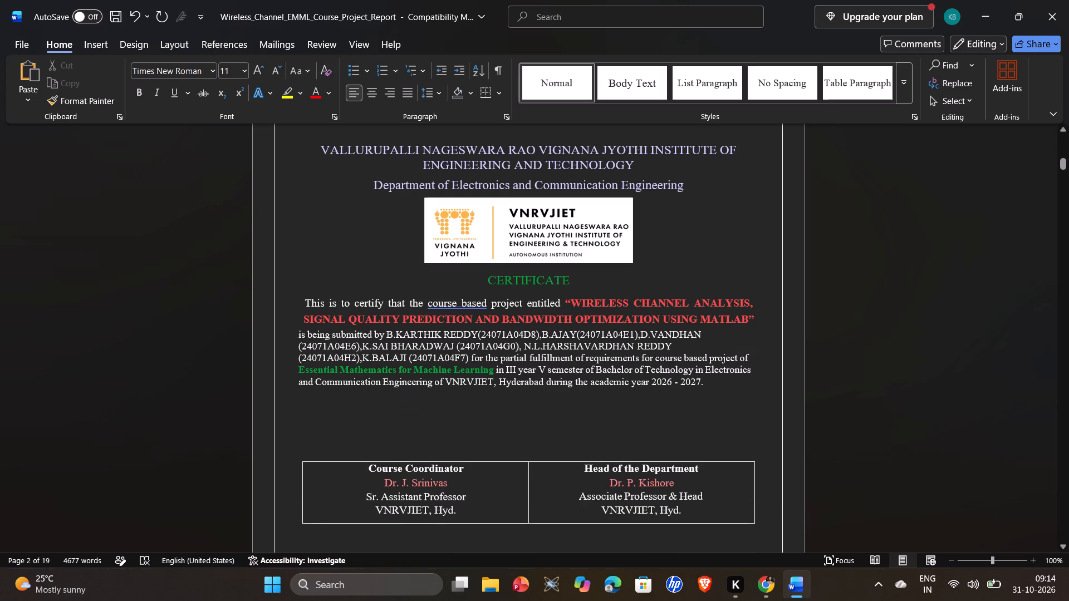
Examine the layout of the Certificate, Declaration, Abstract and cover pages.
scroll(524, 367, down, 1)
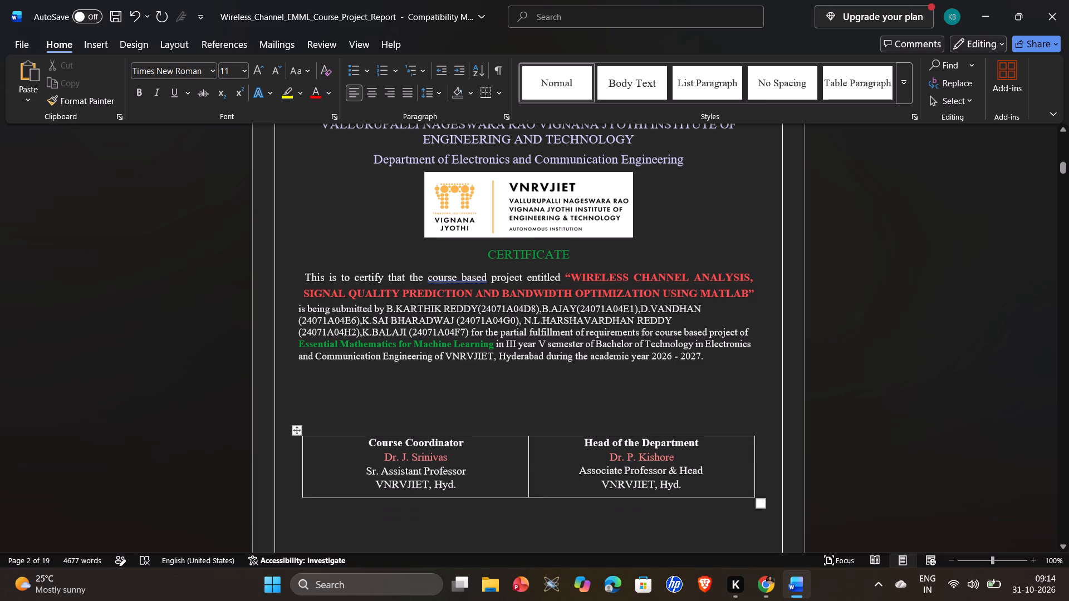
scroll(524, 367, down, 2)
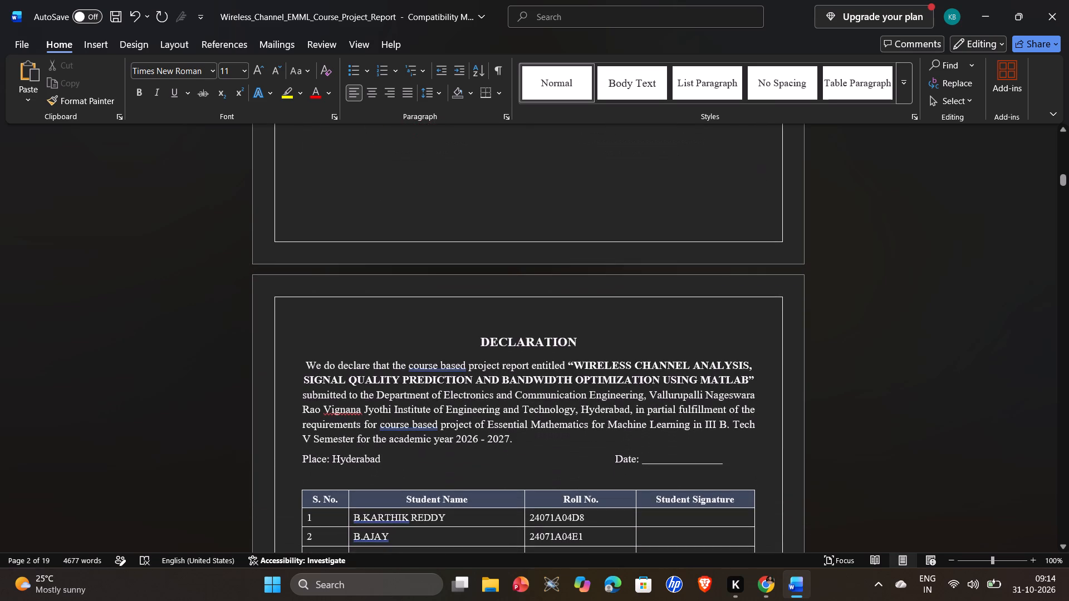
scroll(524, 367, down, 1)
scroll(524, 367, up, 1)
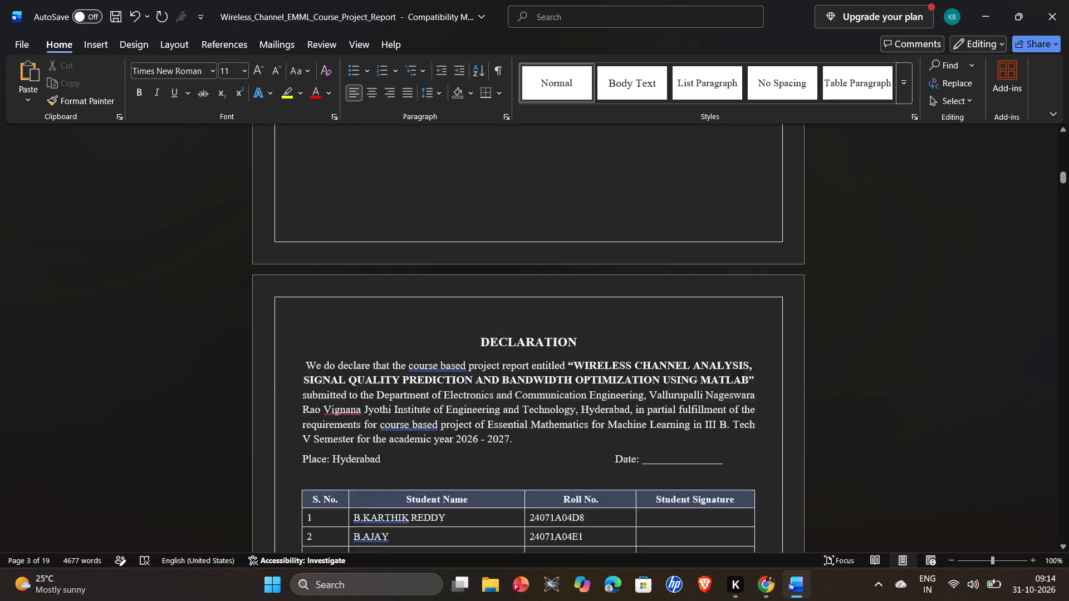
scroll(524, 367, up, 3)
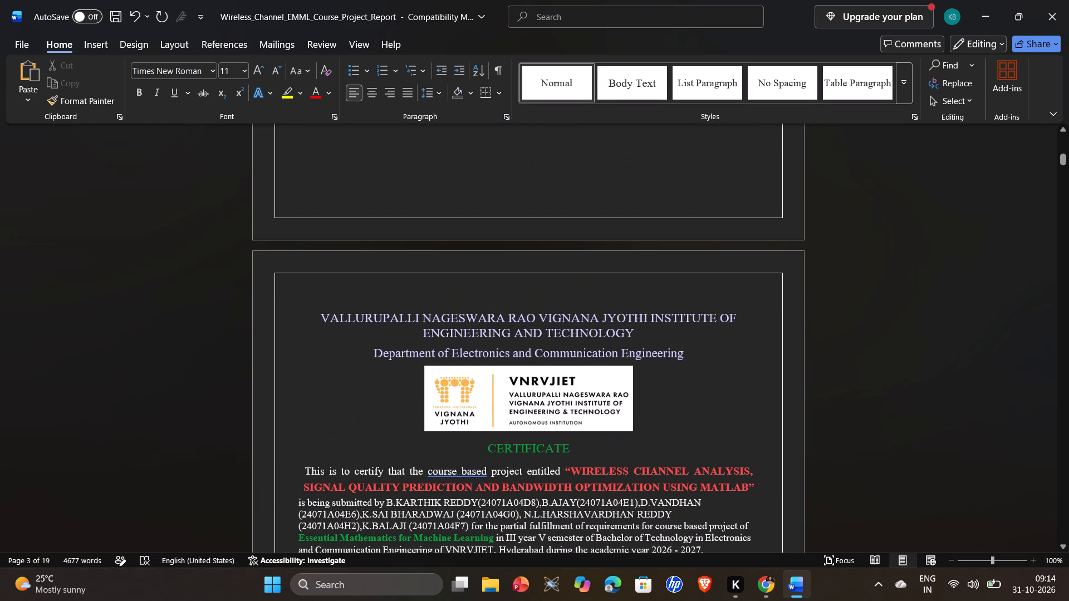
scroll(524, 367, down, 1)
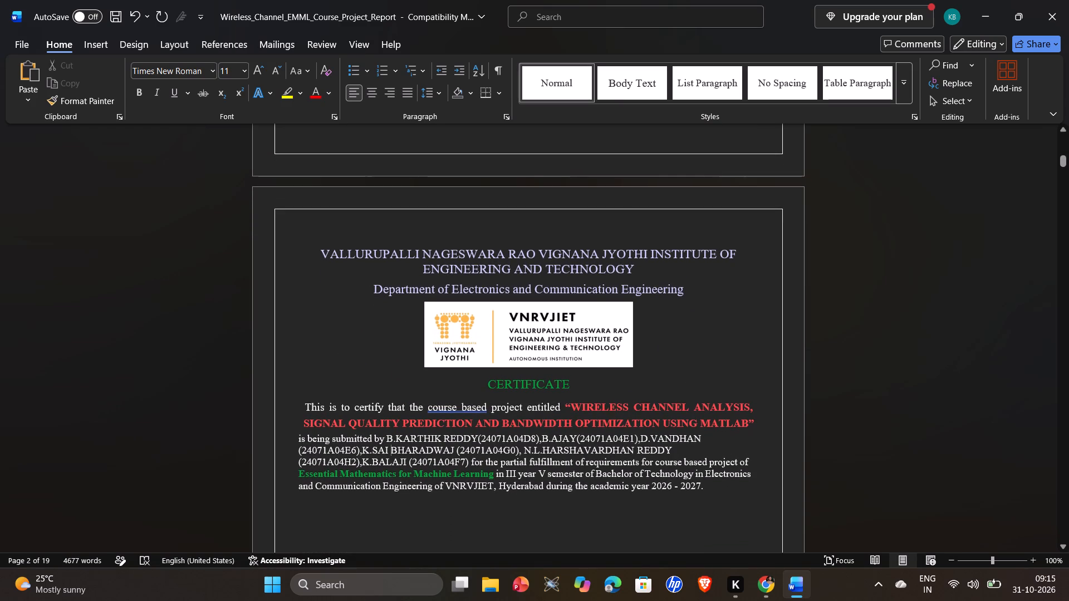
scroll(524, 367, down, 3)
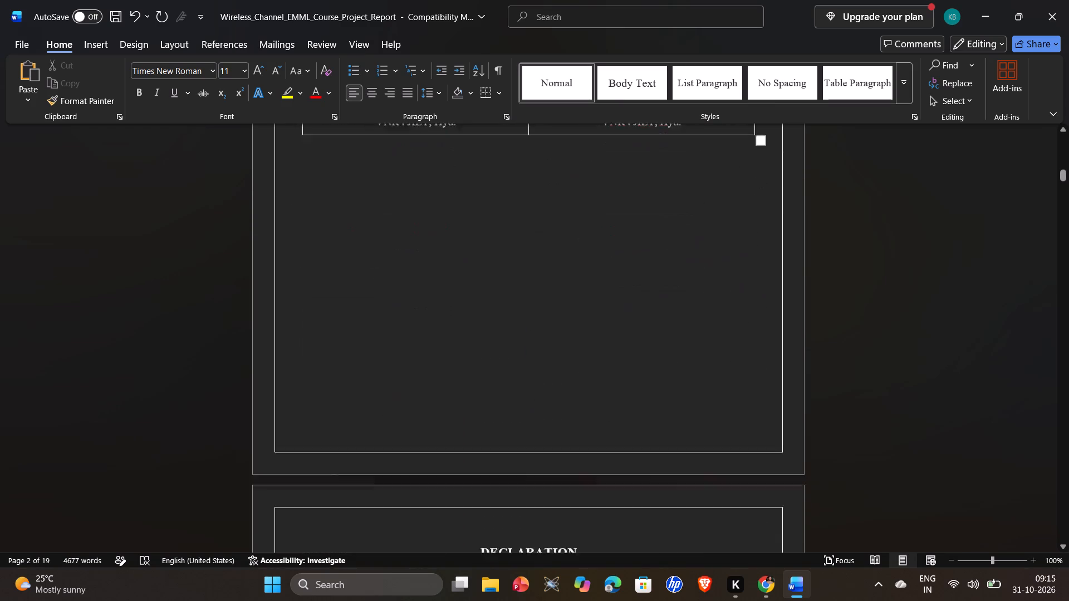
scroll(524, 367, down, 4)
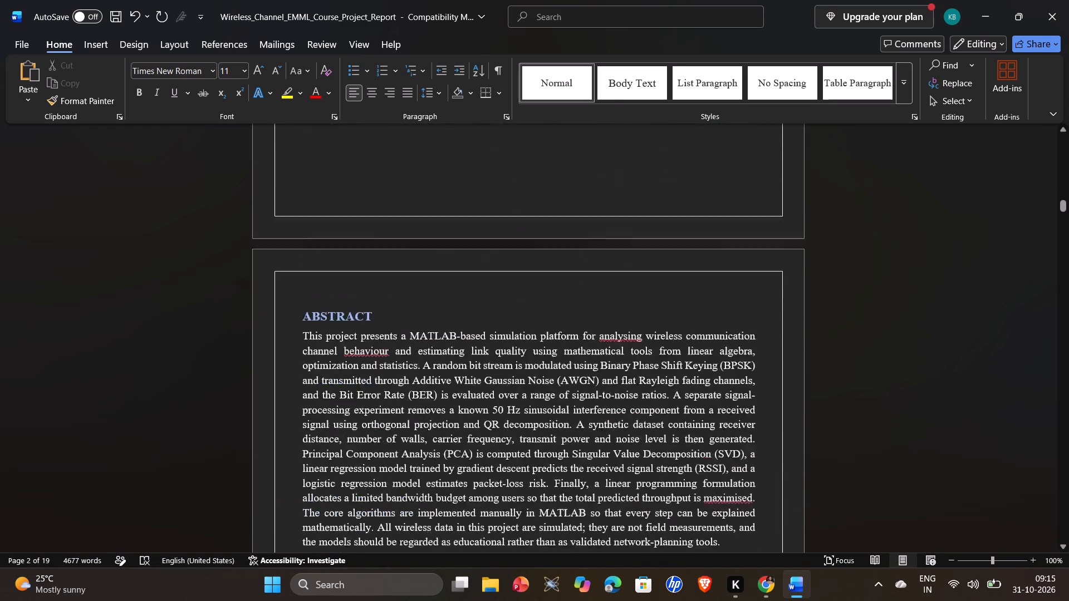
scroll(524, 367, down, 4)
scroll(524, 367, up, 5)
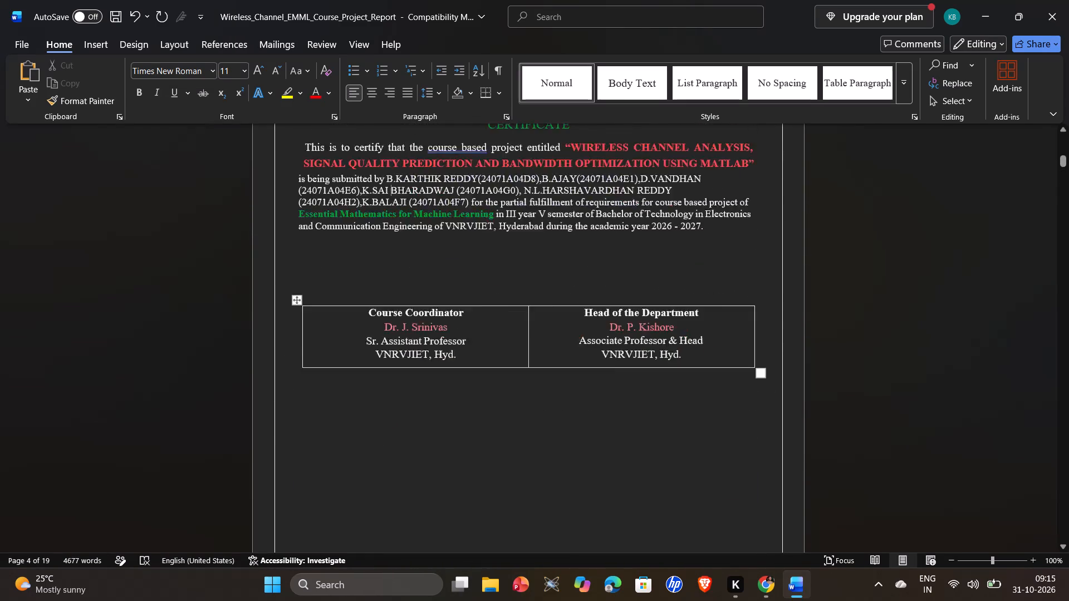
scroll(524, 367, up, 10)
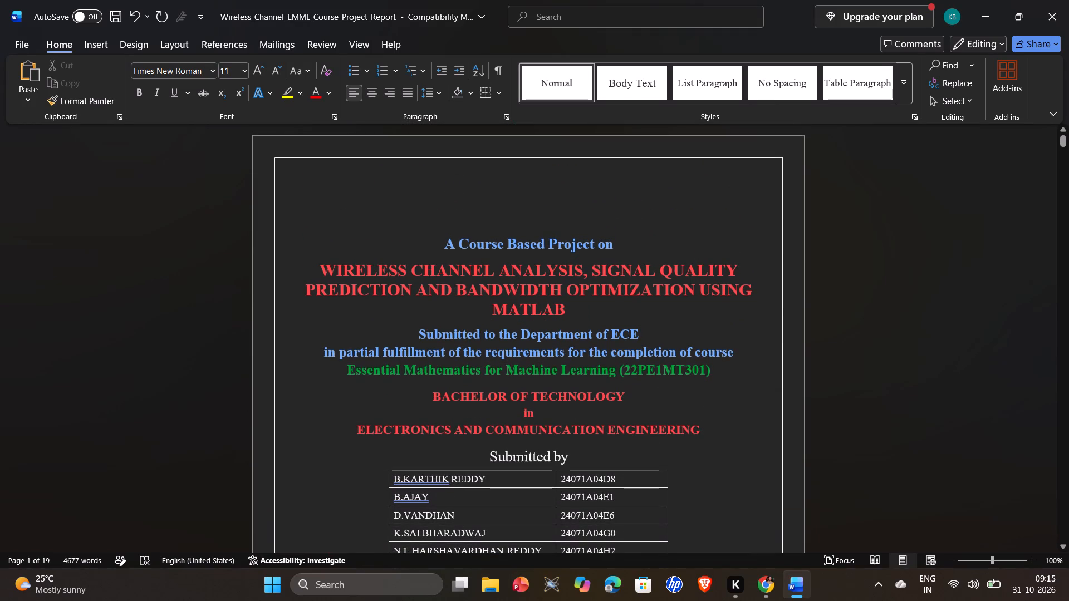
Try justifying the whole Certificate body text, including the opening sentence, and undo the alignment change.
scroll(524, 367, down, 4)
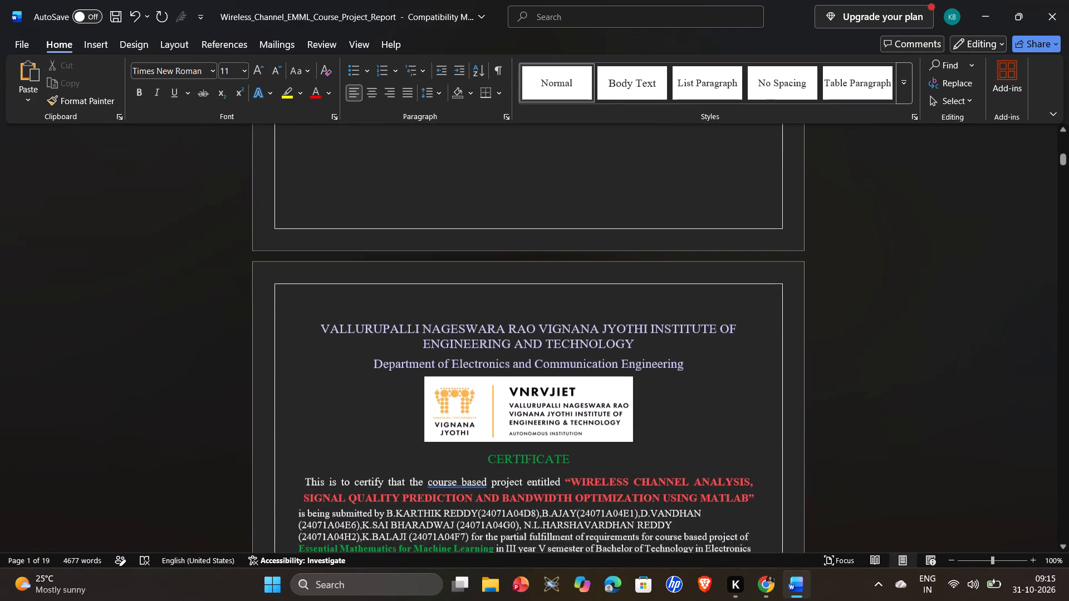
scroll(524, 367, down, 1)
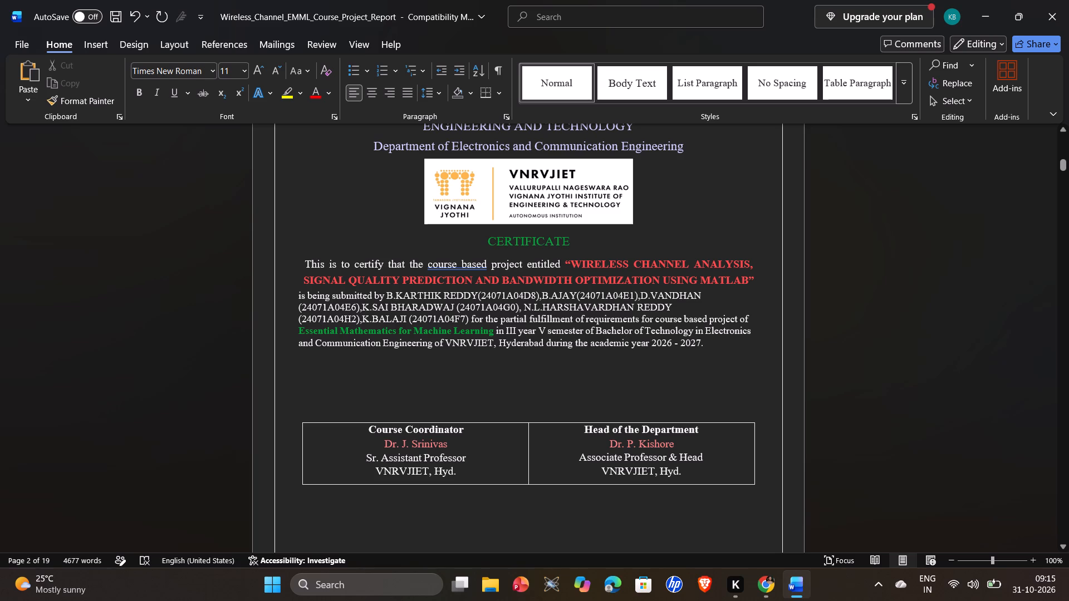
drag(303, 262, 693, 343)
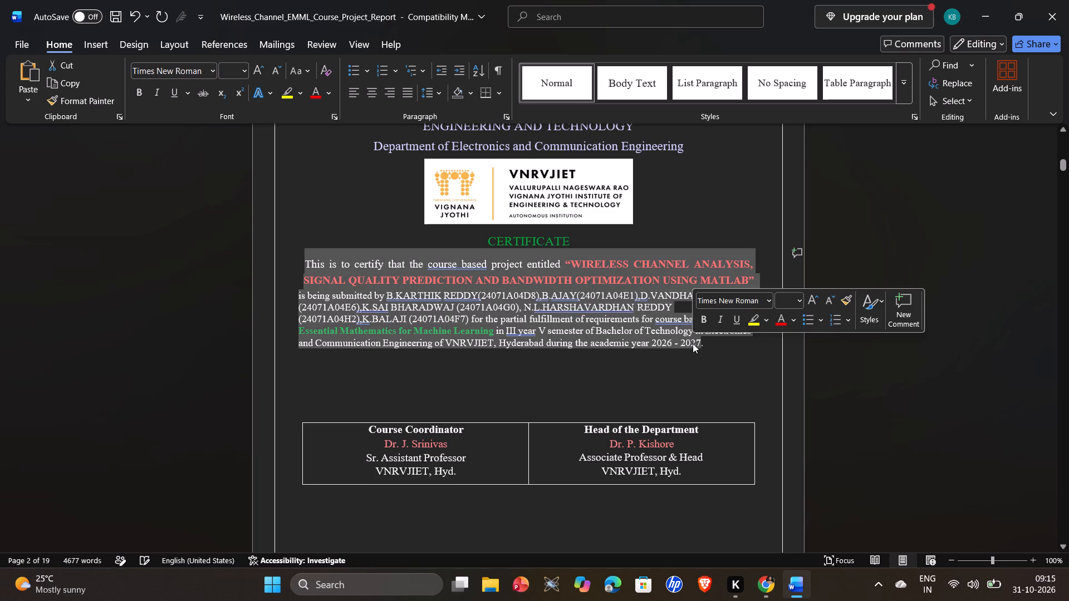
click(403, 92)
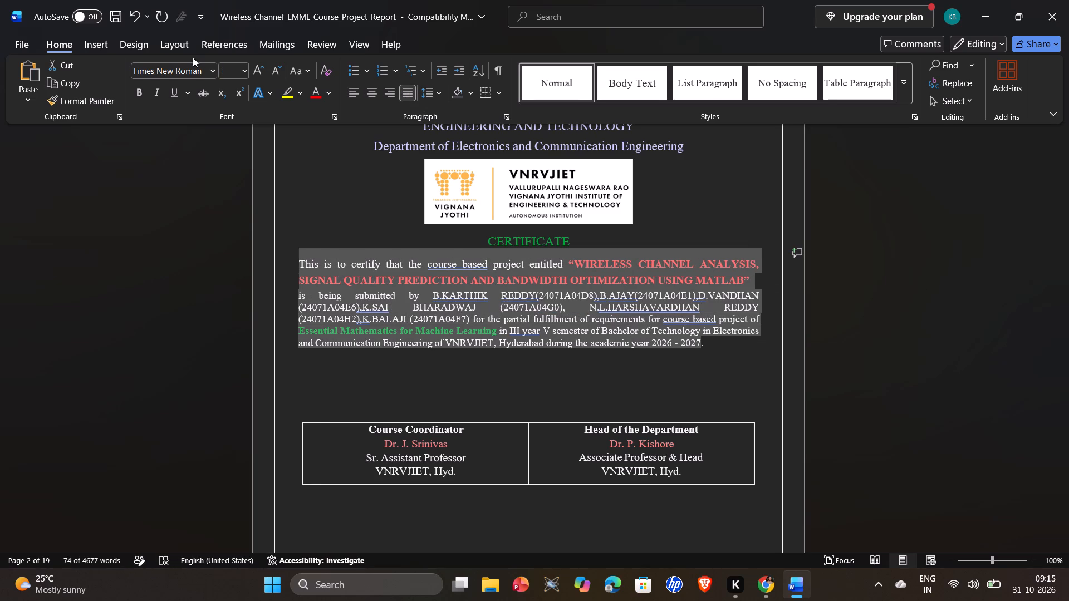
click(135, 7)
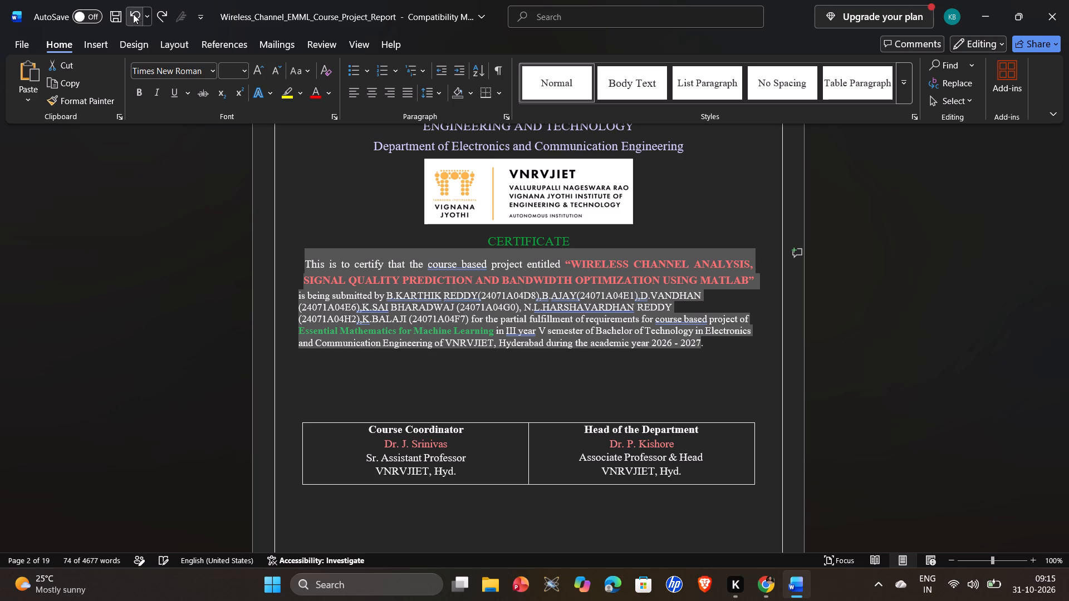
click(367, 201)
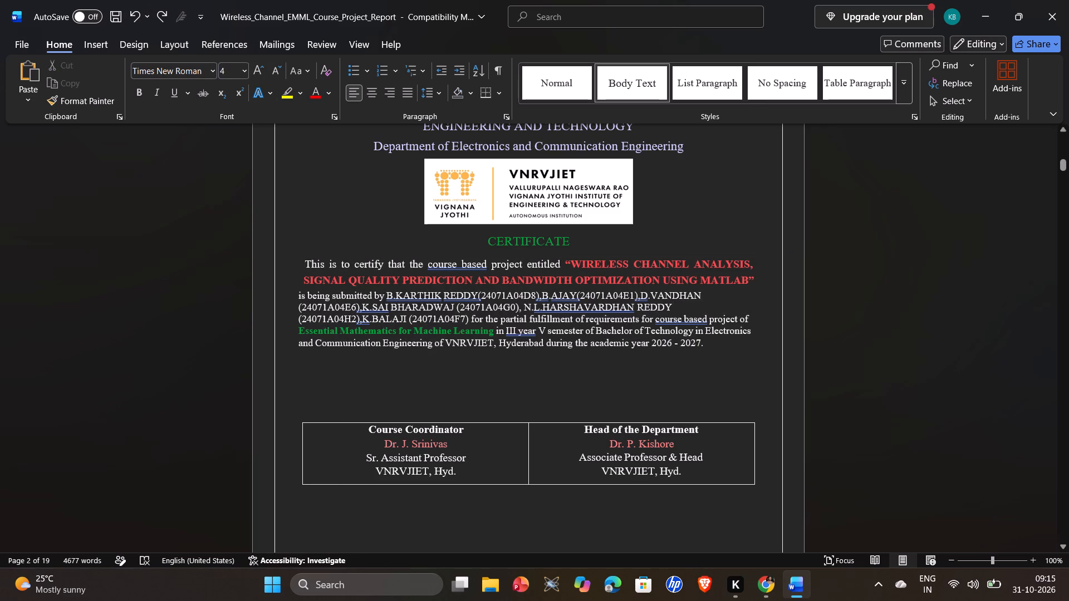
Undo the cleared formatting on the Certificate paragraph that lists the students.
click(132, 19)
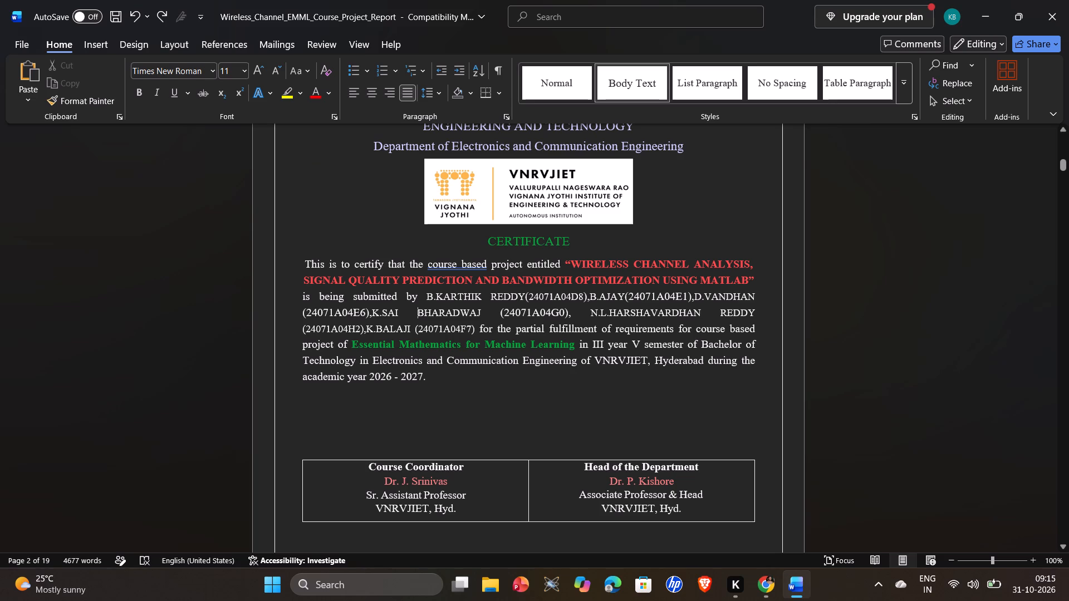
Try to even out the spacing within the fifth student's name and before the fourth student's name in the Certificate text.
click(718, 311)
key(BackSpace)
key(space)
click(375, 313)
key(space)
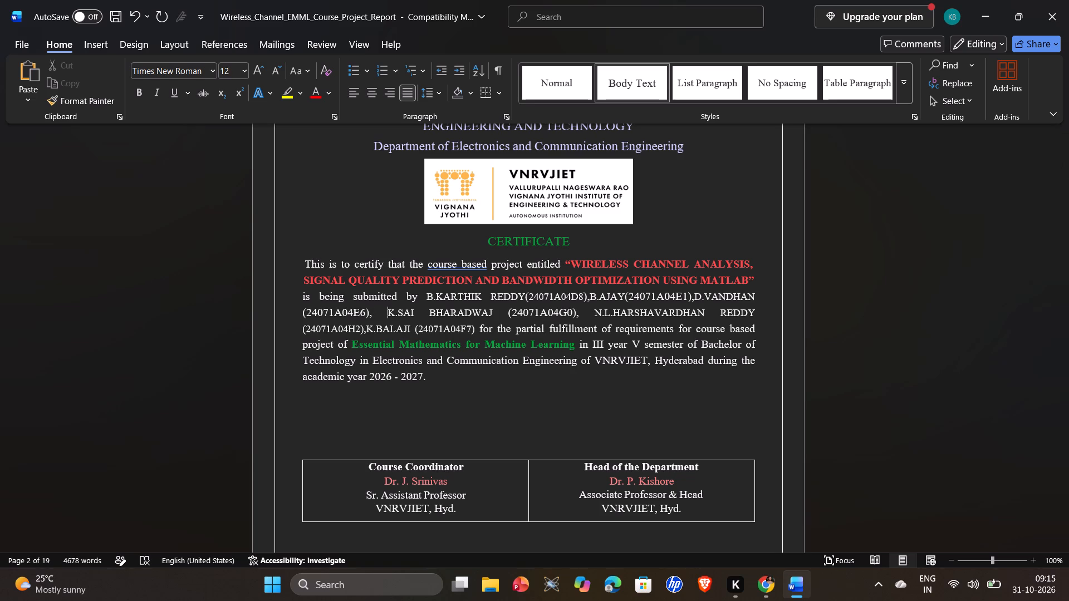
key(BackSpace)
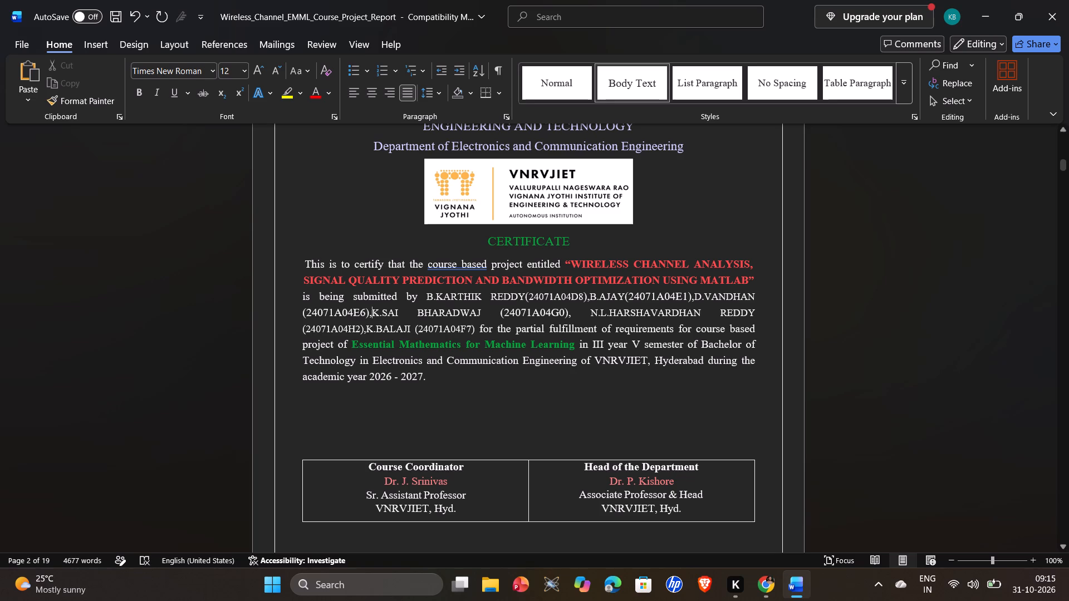
Clear all formatting from the Certificate paragraph that lists the students.
click(322, 72)
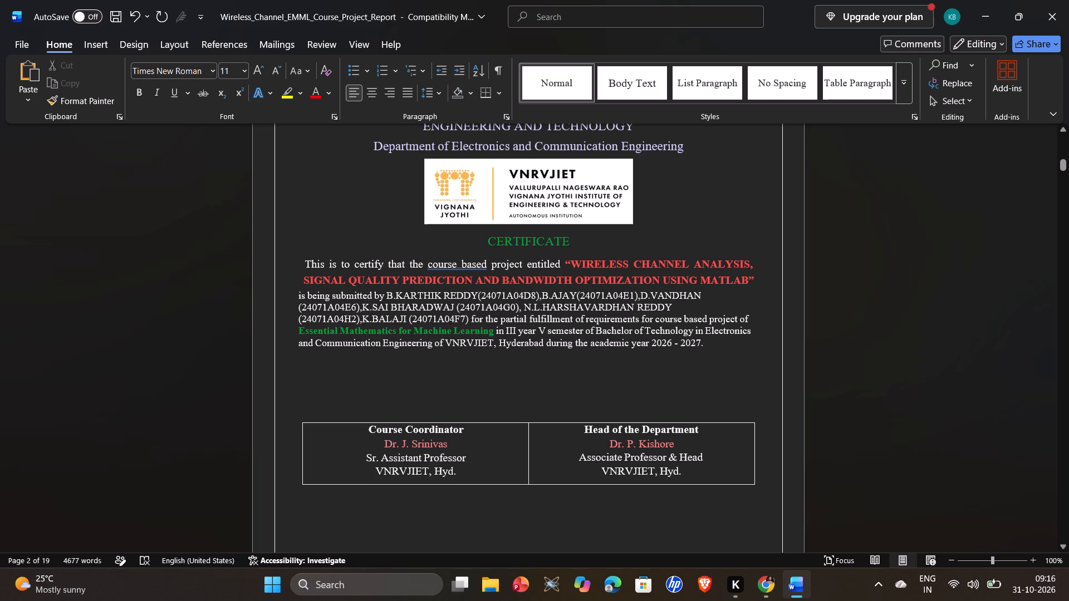
Copy the formatting of the Certificate's opening words "This is to certify that the course based project entitled" onto the paragraph listing the students.
drag(303, 264, 548, 272)
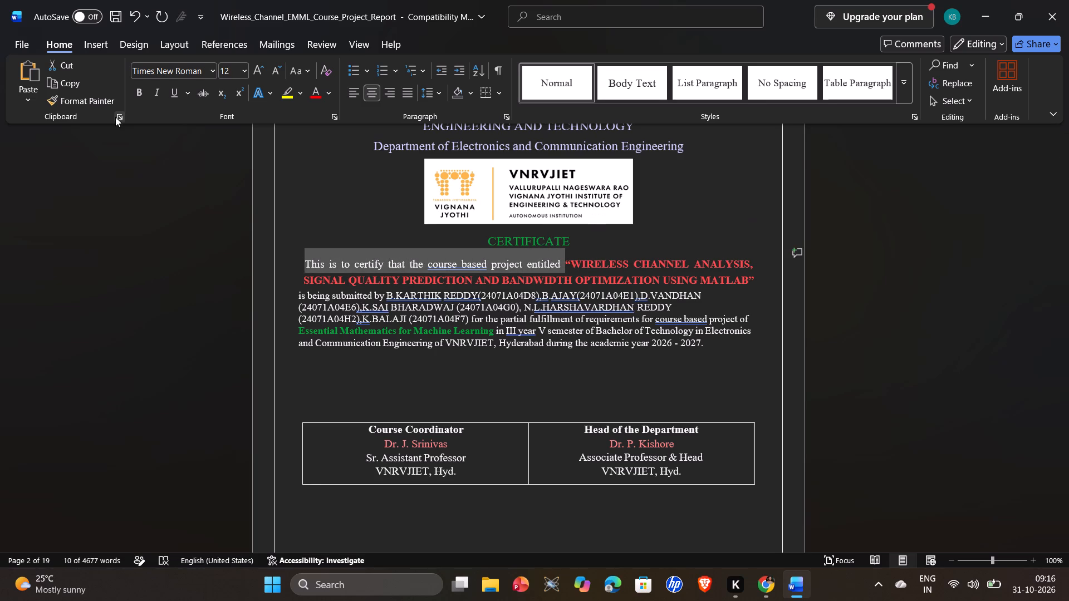
click(84, 100)
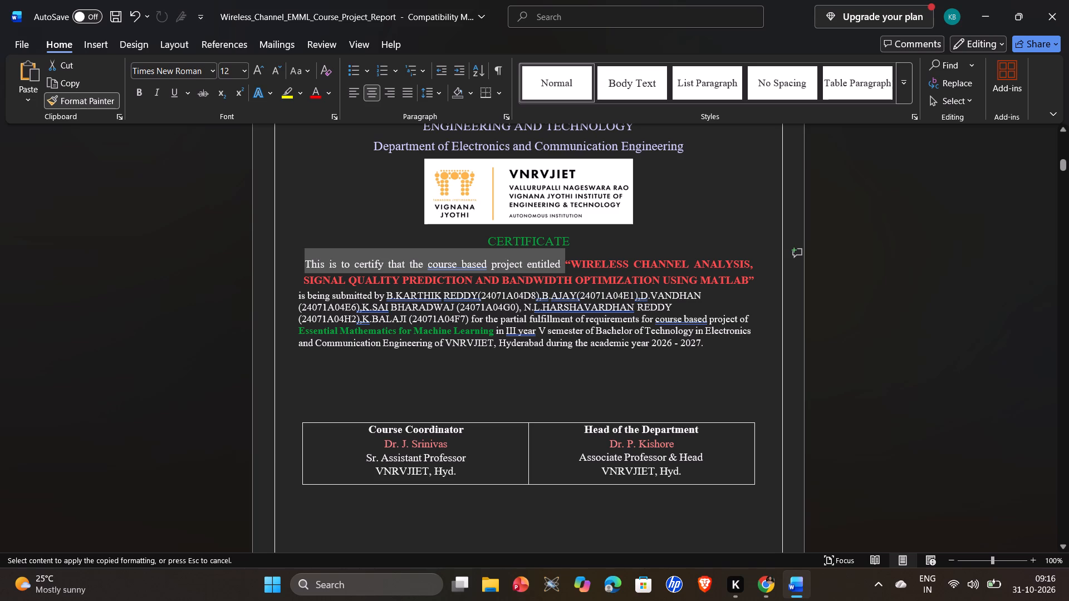
drag(296, 297, 297, 297)
drag(297, 297, 696, 363)
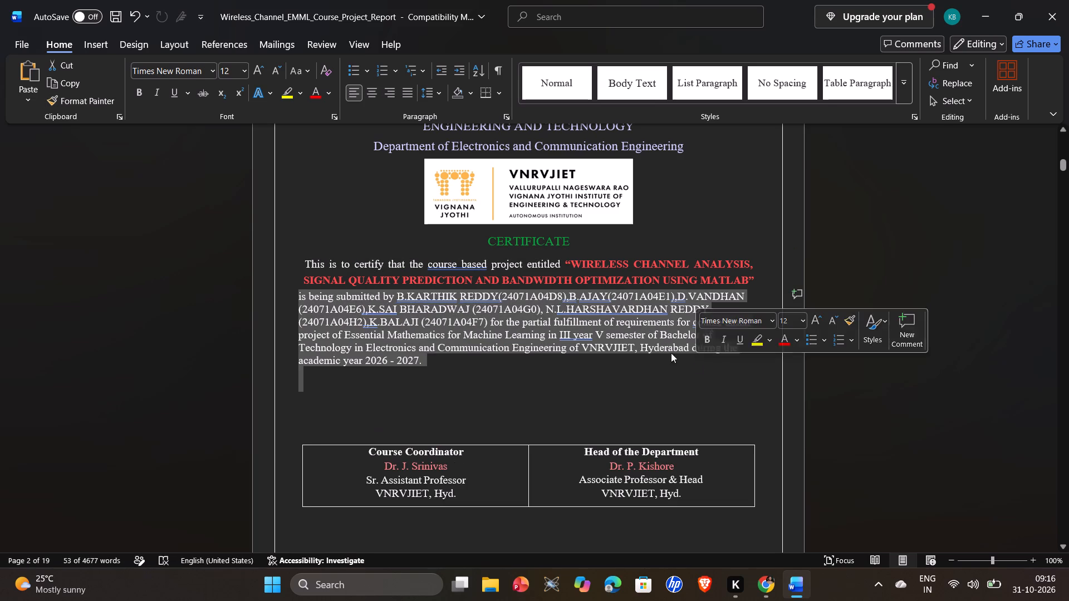
click(605, 331)
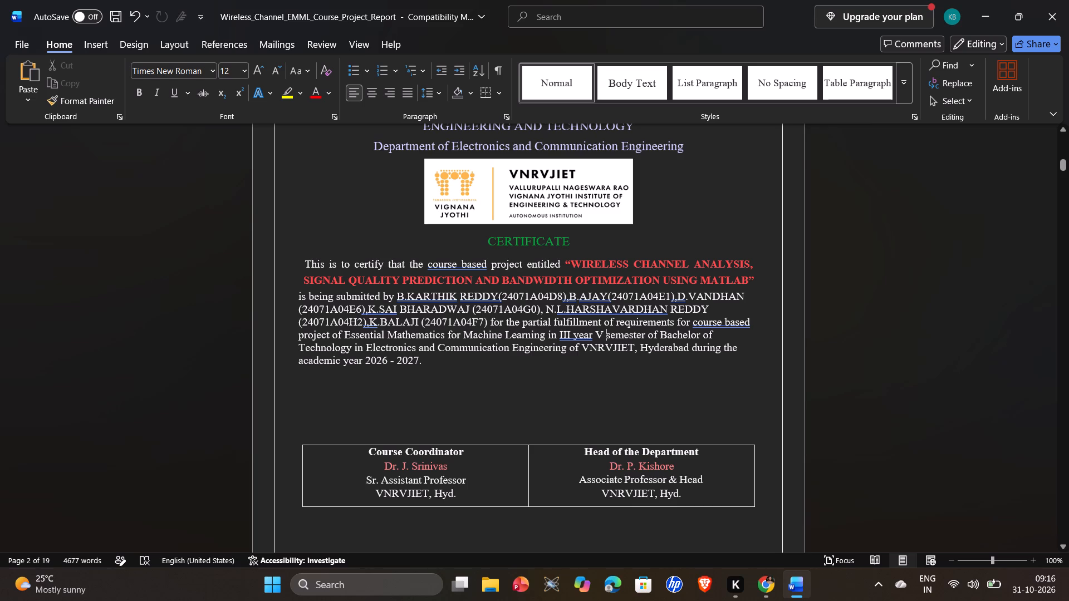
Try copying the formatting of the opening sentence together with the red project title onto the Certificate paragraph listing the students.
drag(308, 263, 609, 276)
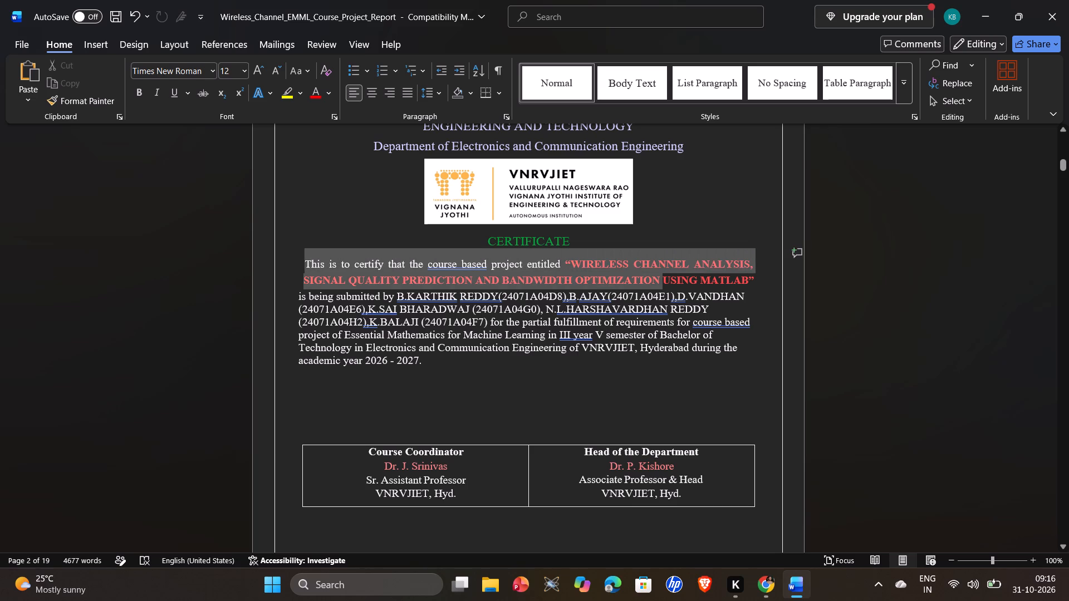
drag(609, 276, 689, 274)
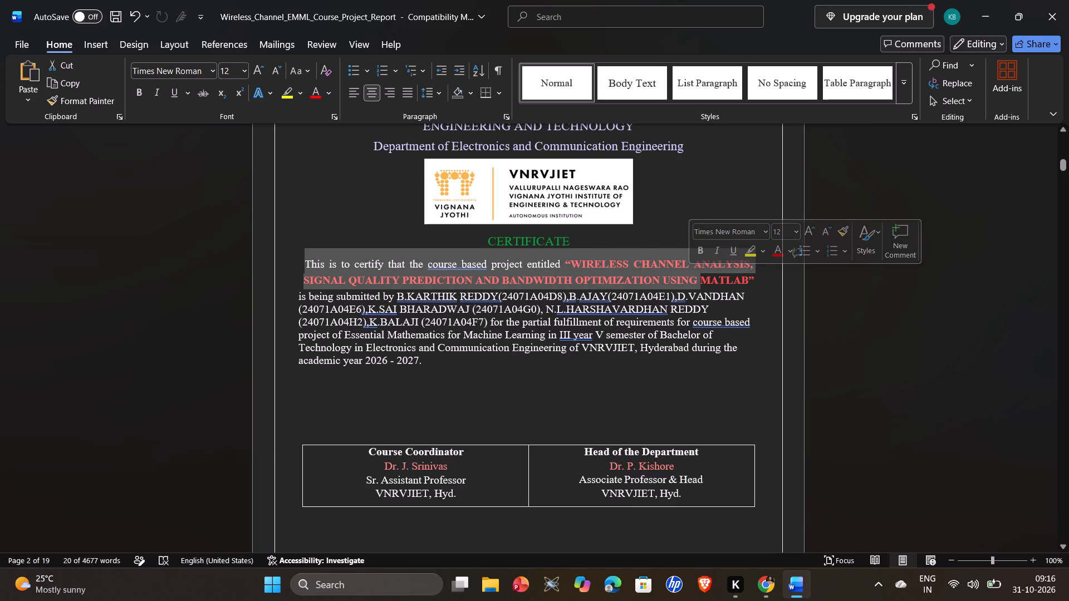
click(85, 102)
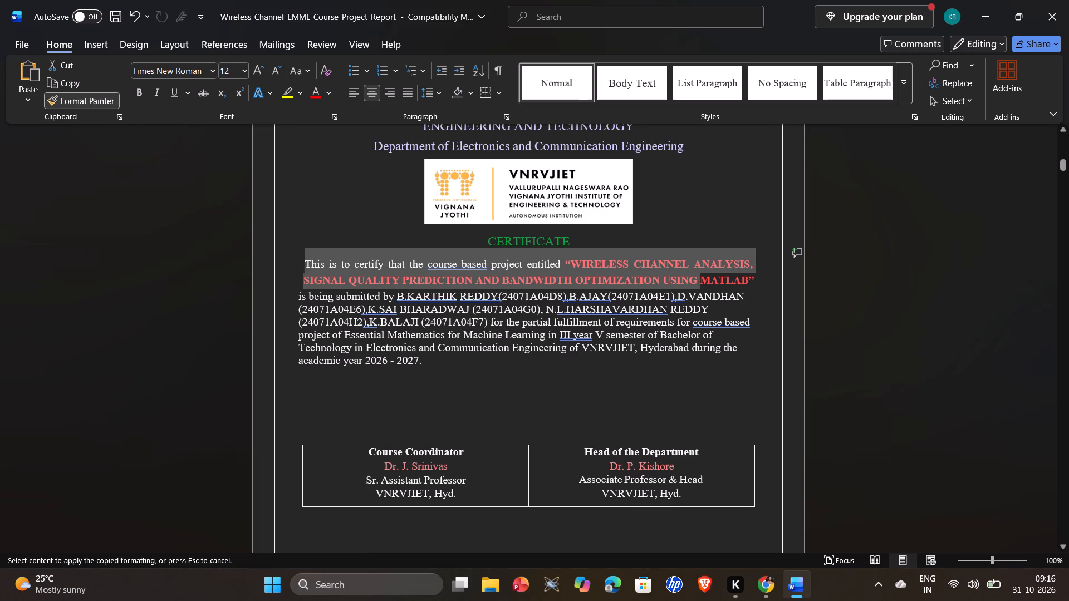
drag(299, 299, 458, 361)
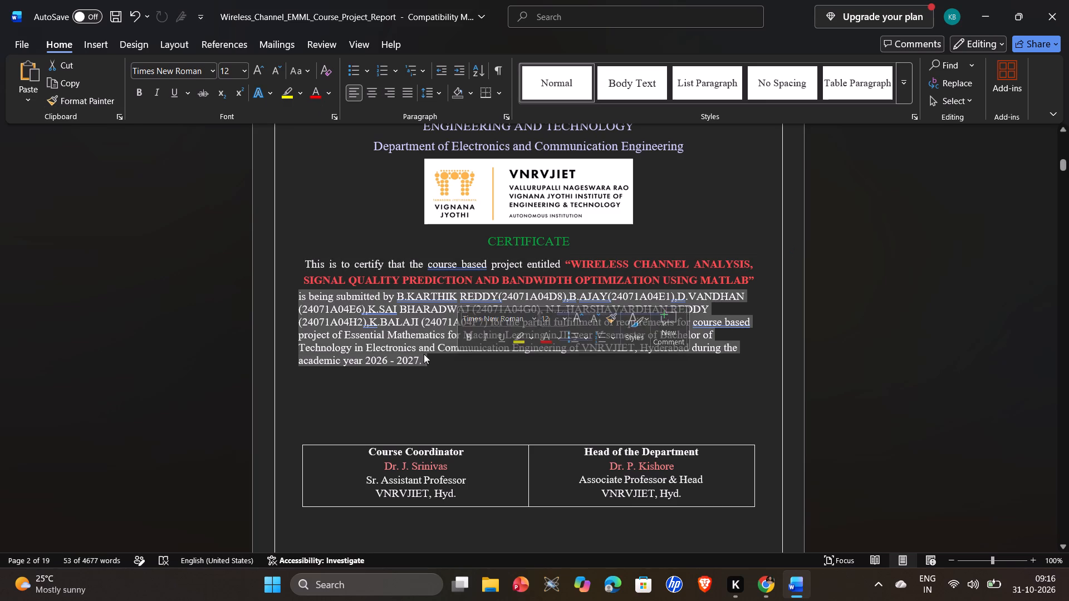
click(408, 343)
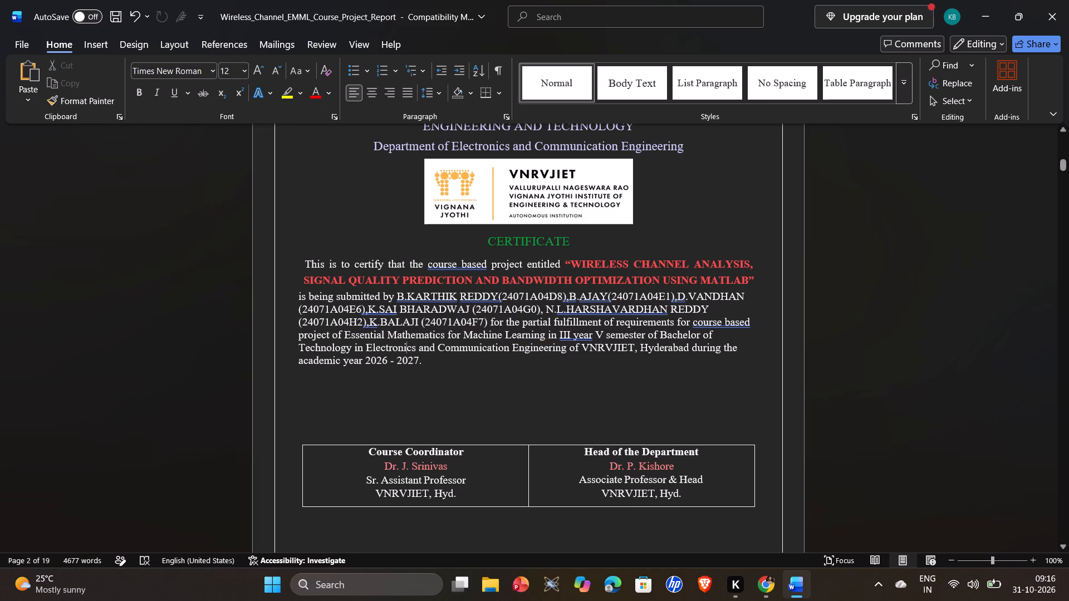
Try centred and right alignment on the Certificate paragraph that lists the students, settling on justified alignment.
click(322, 273)
click(431, 98)
click(431, 98)
drag(297, 294, 307, 294)
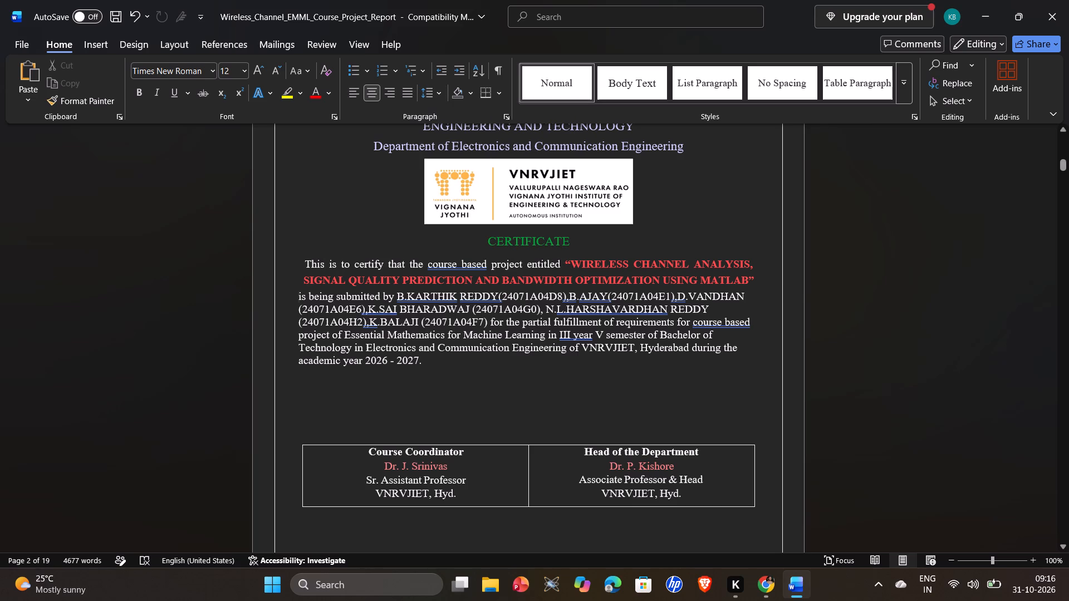
drag(307, 294, 435, 355)
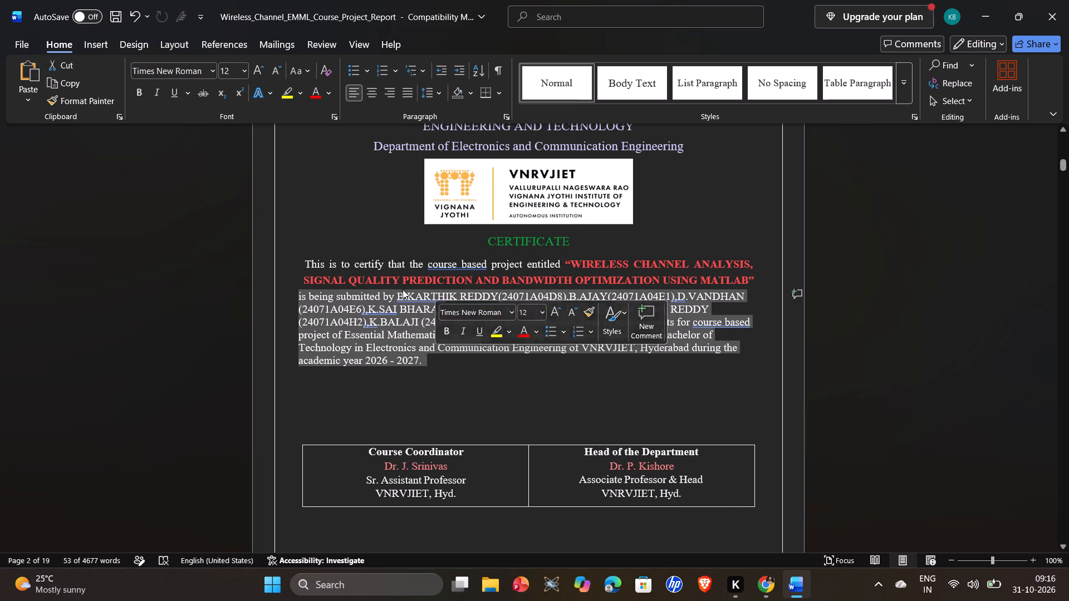
click(373, 95)
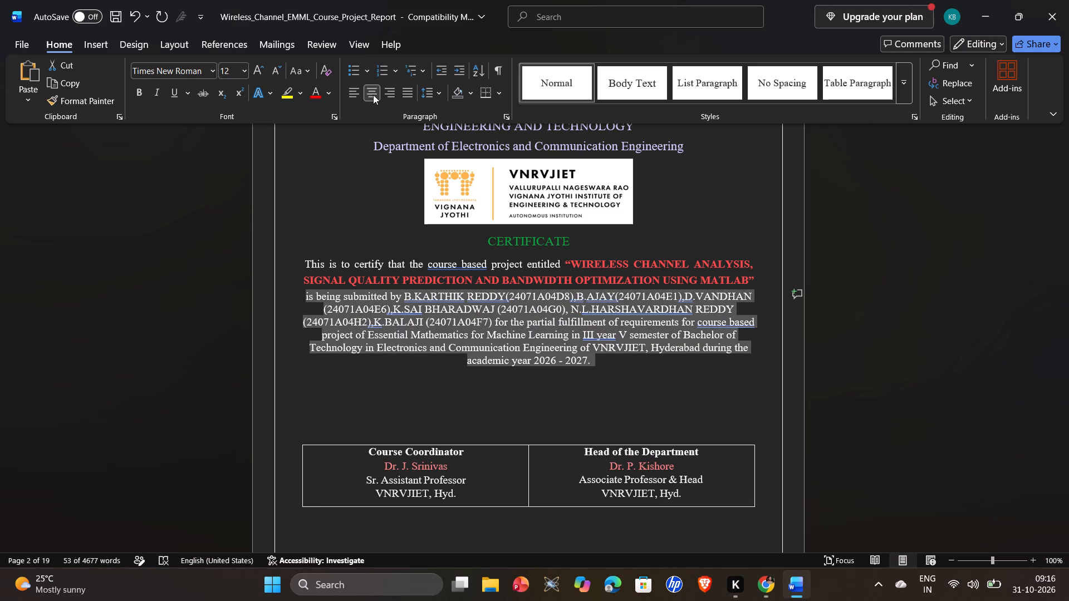
click(397, 90)
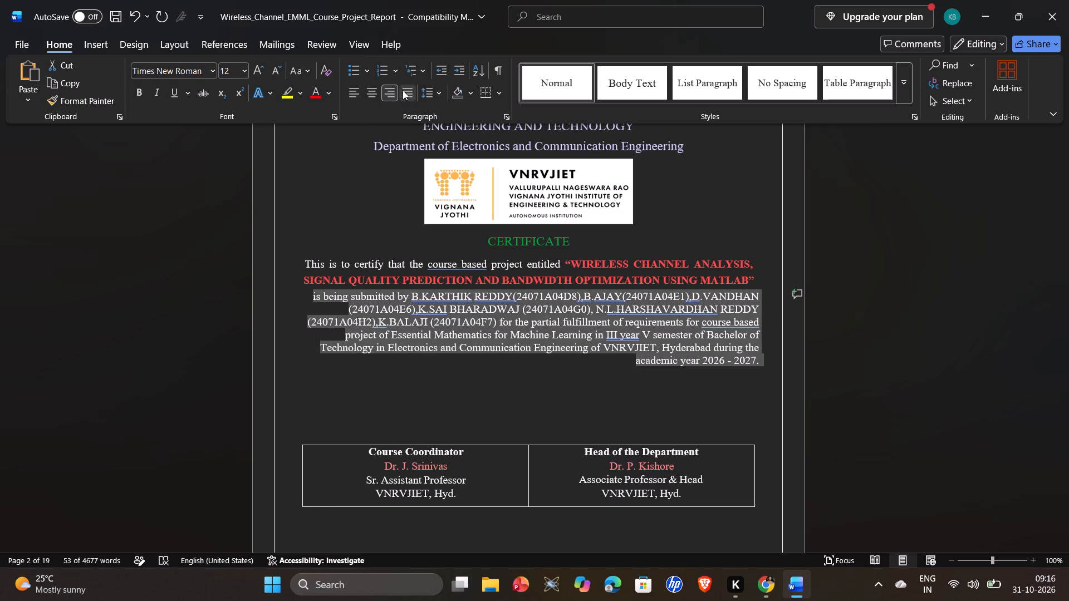
click(405, 90)
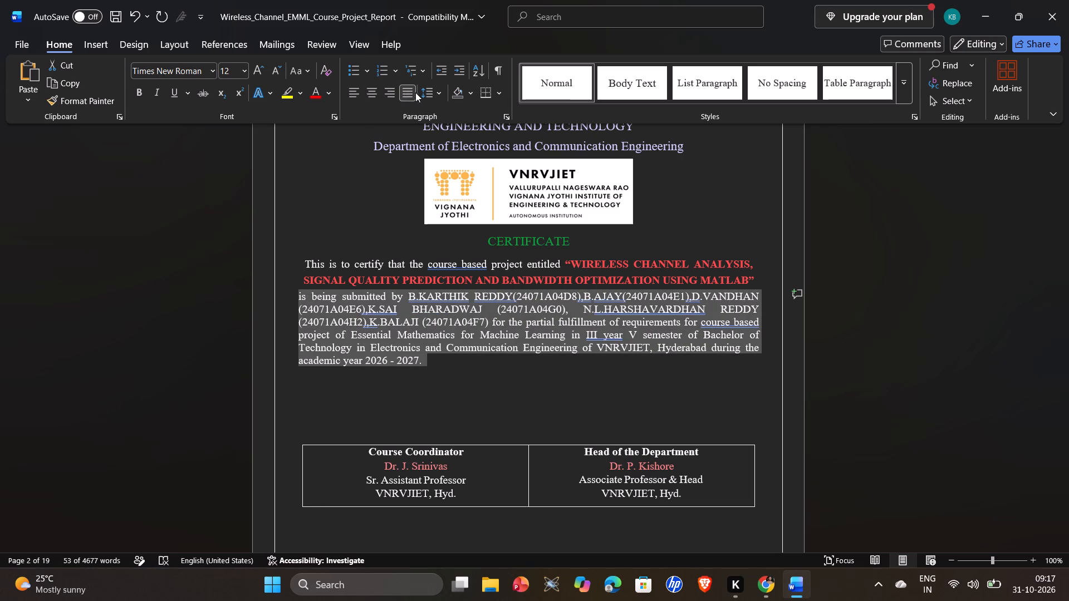
Set the line spacing of the Certificate paragraph that lists the students to 1.15.
click(437, 95)
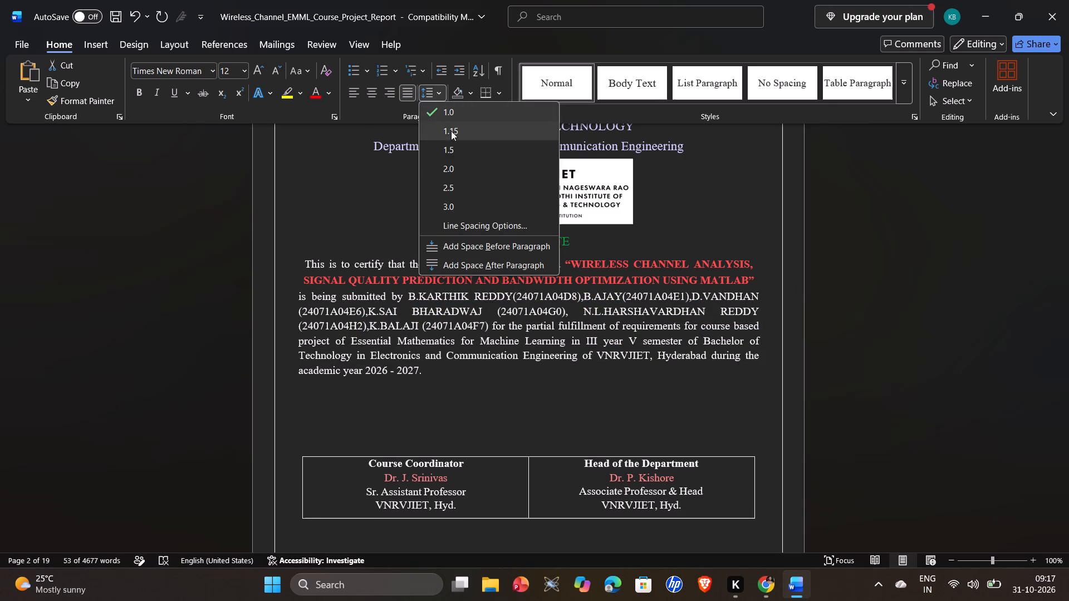
click(451, 131)
click(486, 312)
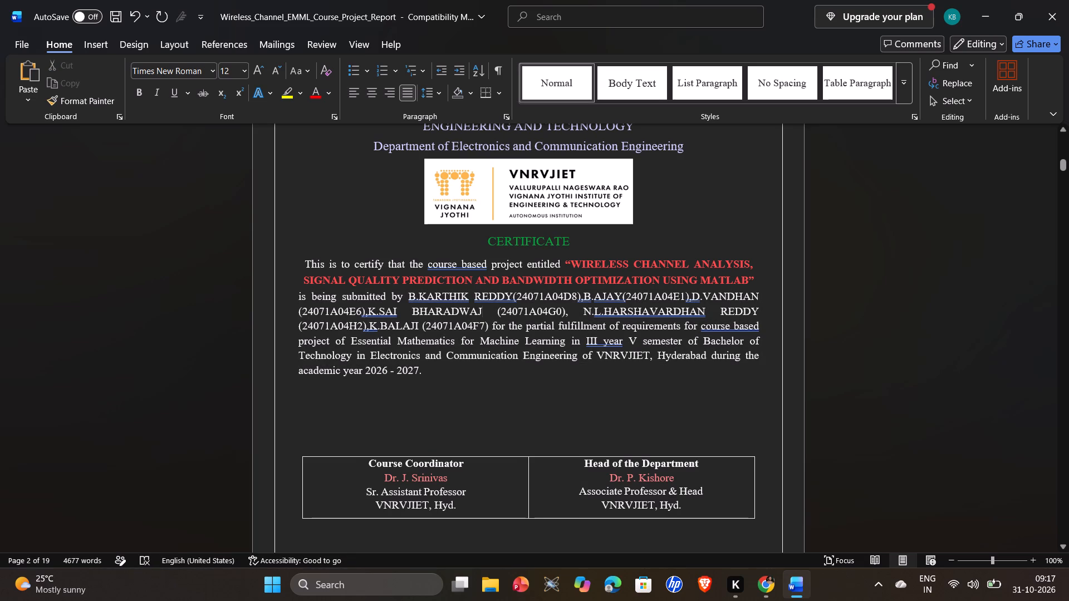
Justify the whole Certificate body text, from the opening sentence through the academic year.
drag(303, 265, 394, 316)
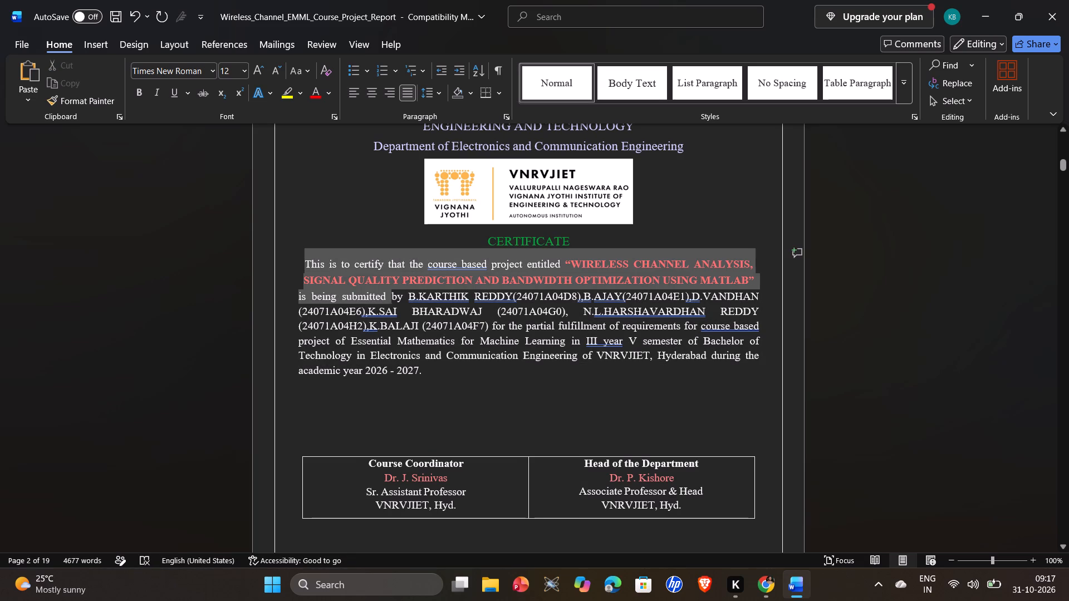
drag(394, 316, 439, 372)
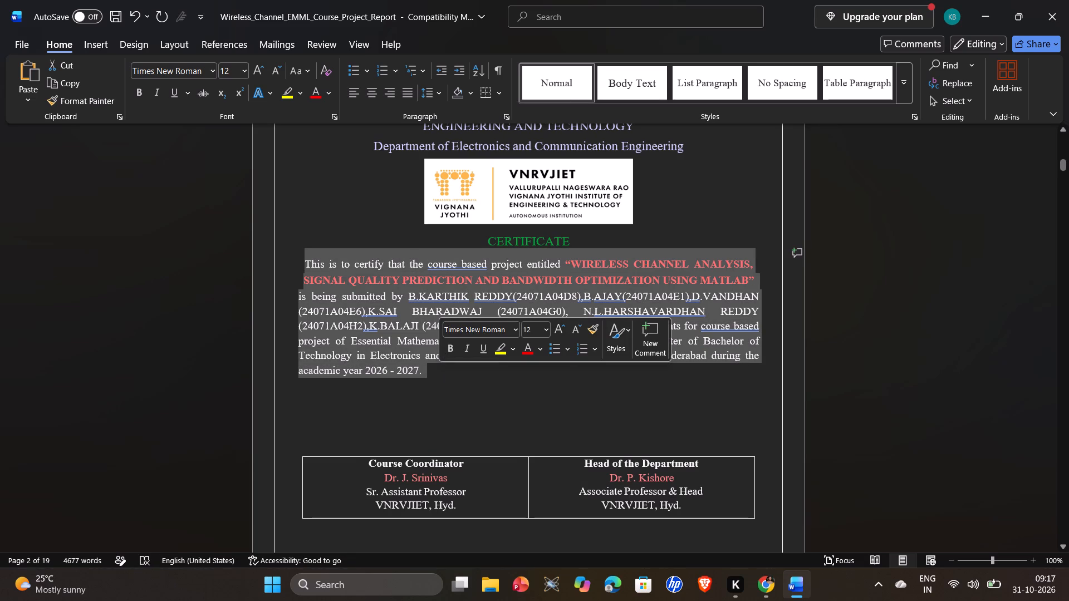
click(408, 93)
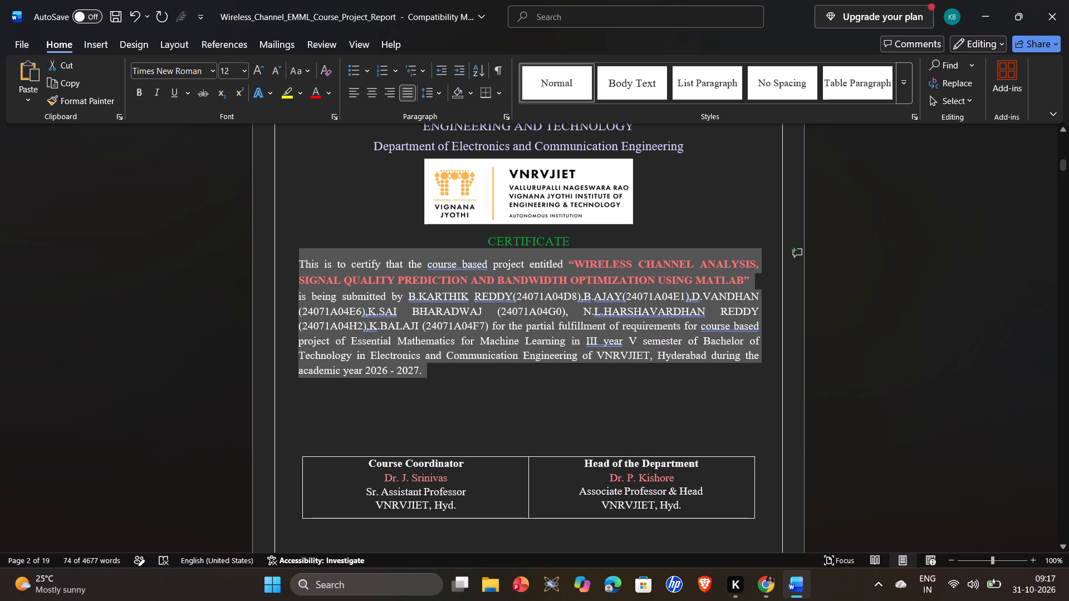
click(461, 313)
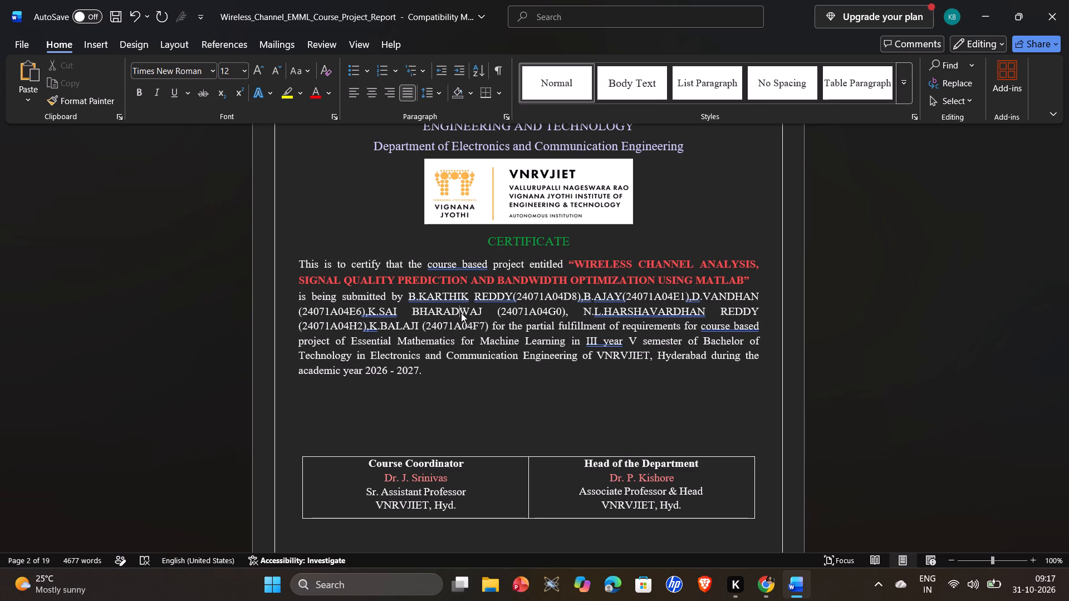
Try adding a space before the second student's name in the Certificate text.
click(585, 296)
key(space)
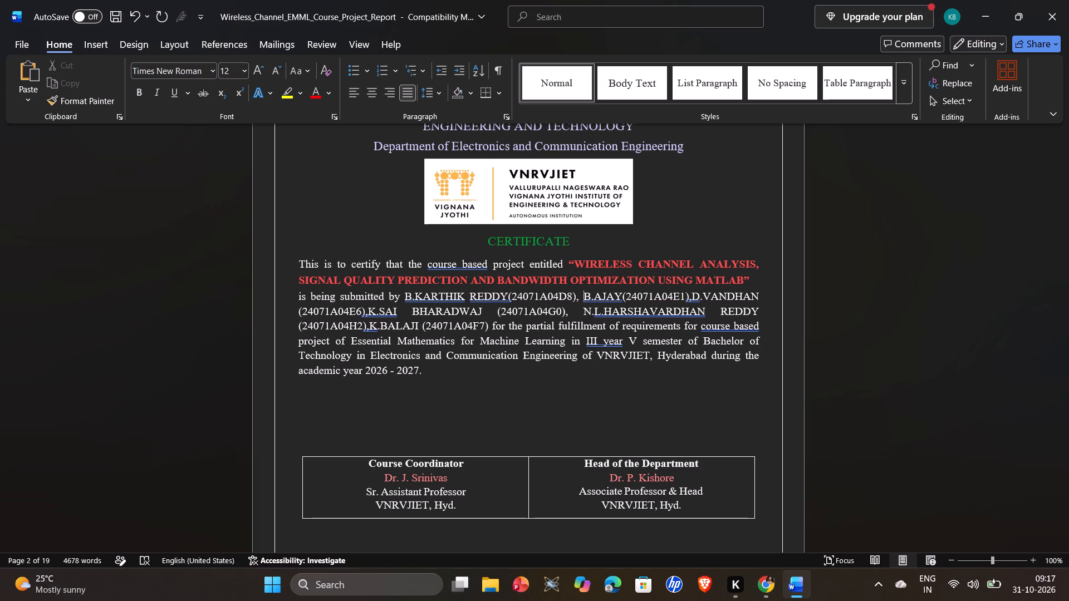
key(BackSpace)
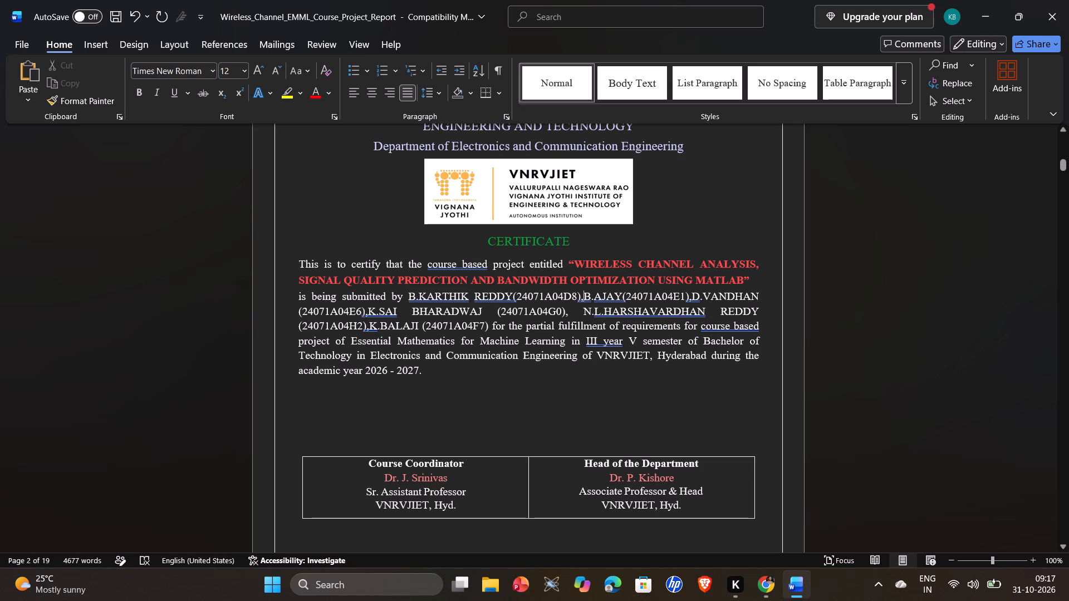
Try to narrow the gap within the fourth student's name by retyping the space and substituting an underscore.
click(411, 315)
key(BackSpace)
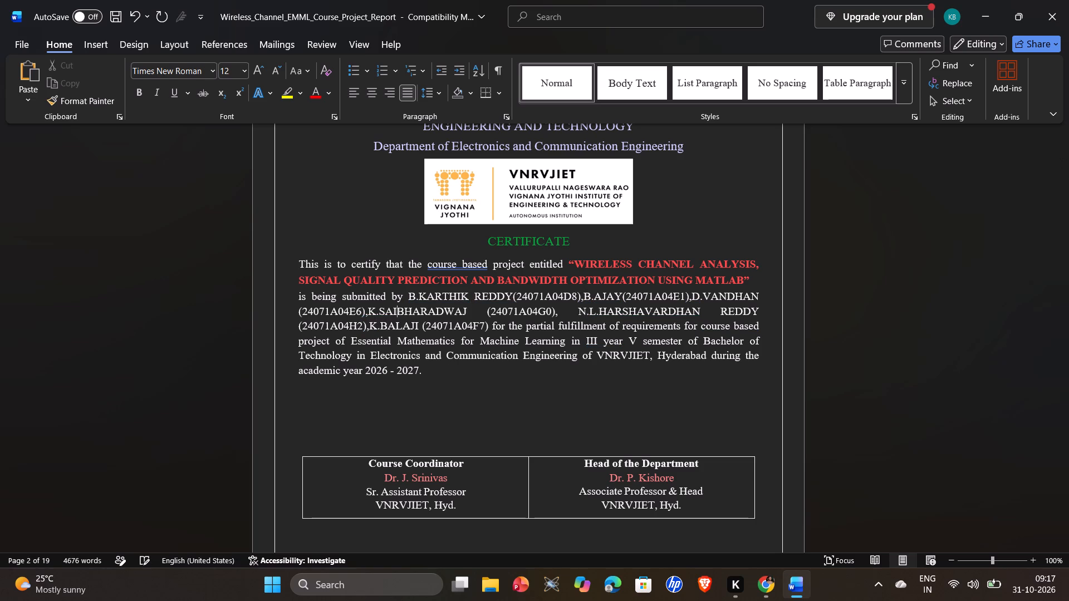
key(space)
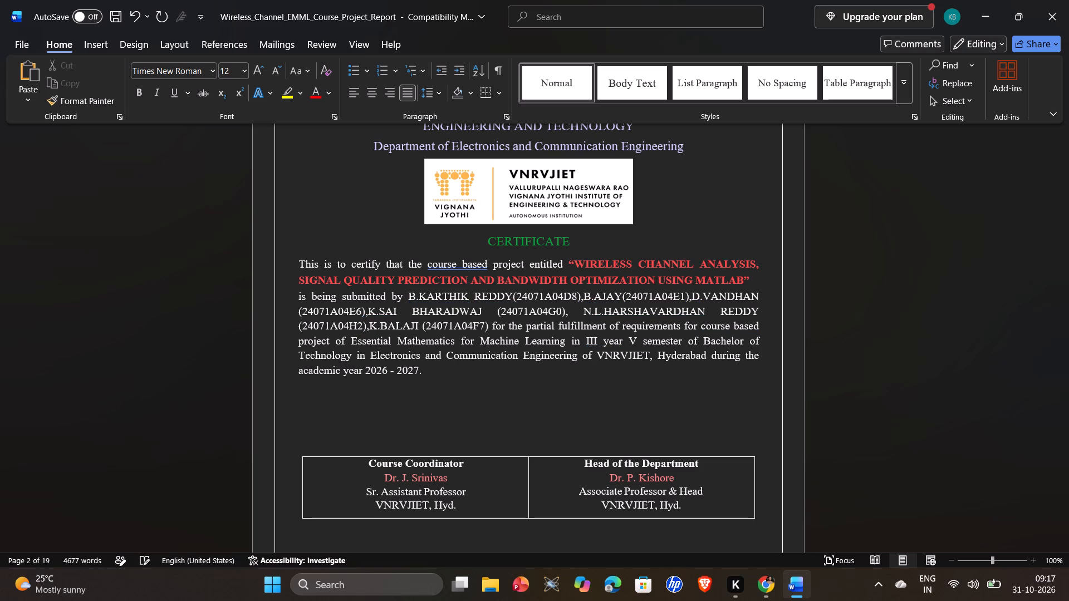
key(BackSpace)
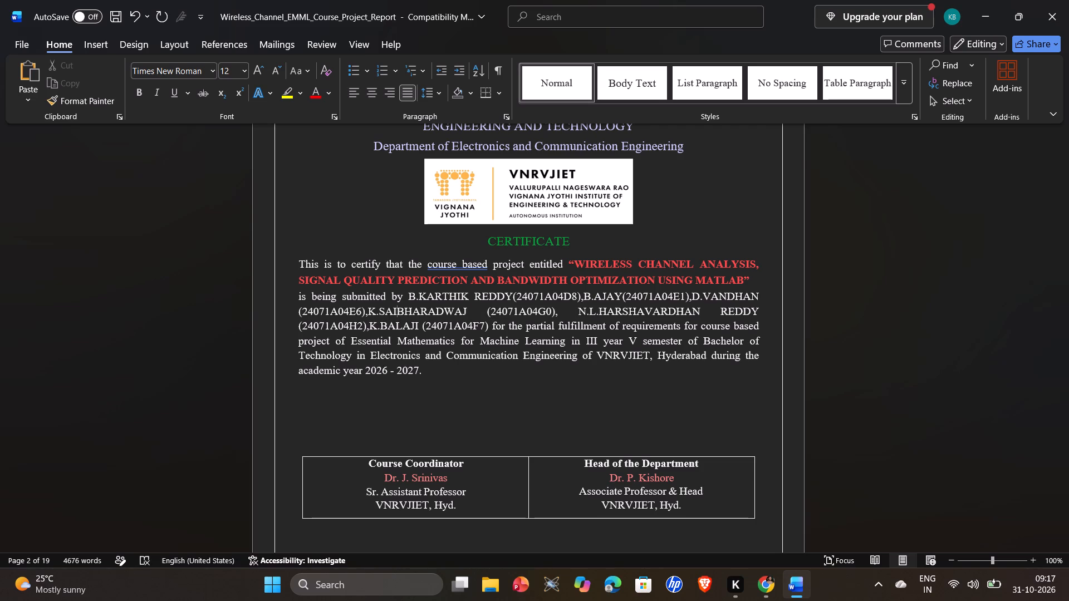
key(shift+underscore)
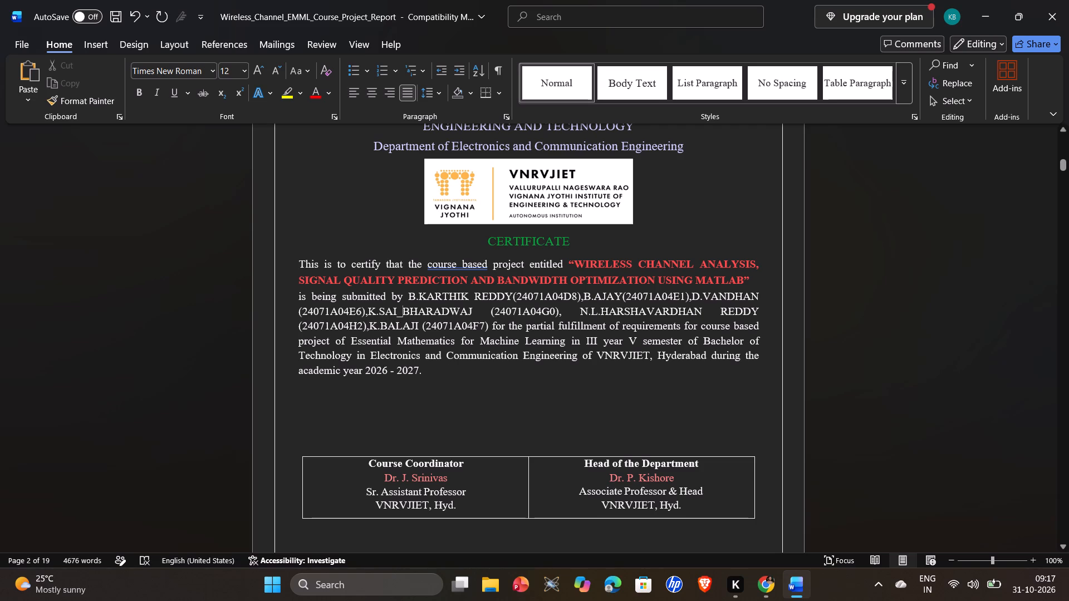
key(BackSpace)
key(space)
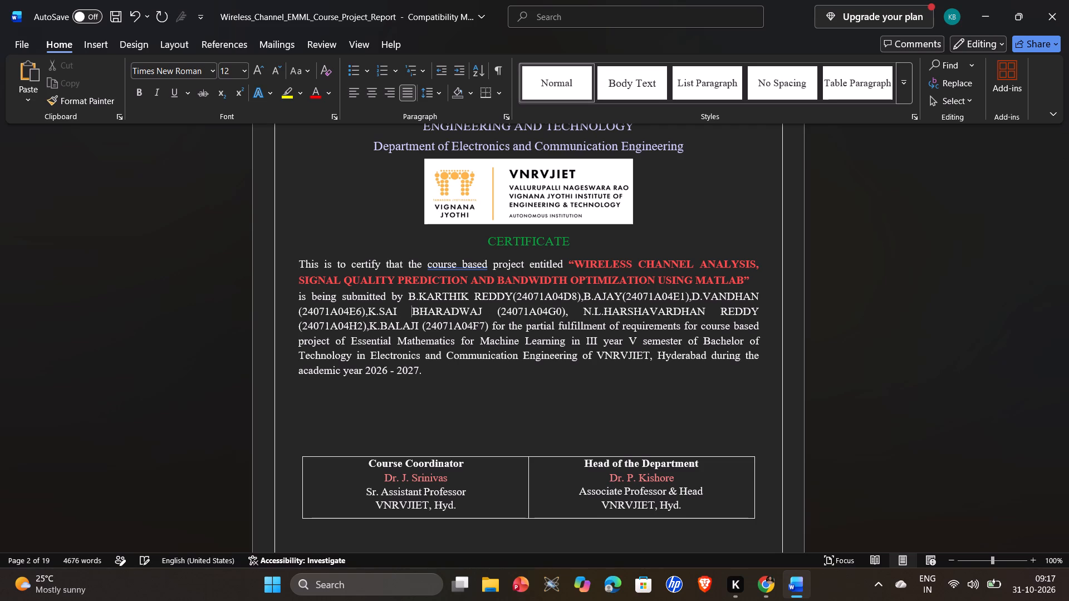
Remove the spaces before the fourth student's roll number and before the fifth student's name in the Certificate text.
click(498, 312)
key(BackSpace)
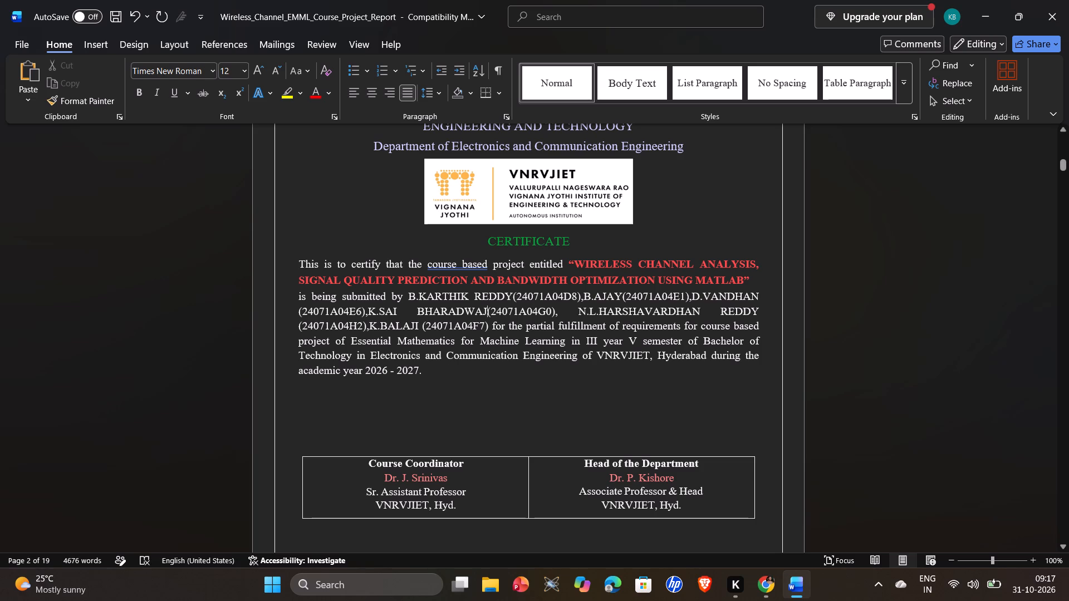
click(581, 311)
key(BackSpace)
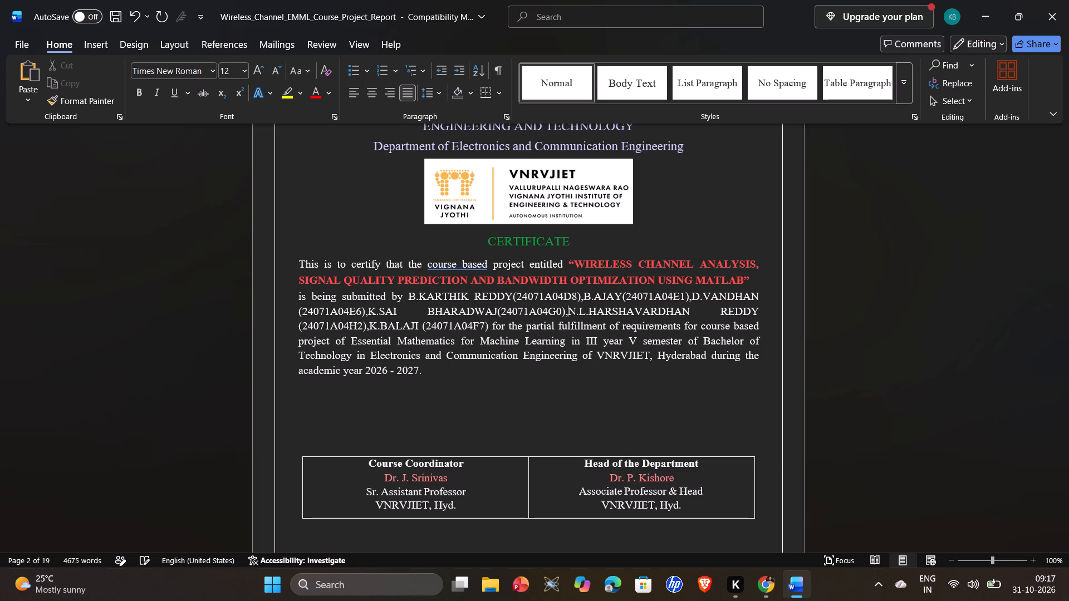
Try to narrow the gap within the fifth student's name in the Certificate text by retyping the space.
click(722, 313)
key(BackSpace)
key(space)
Try copying the formatting of the last student's name and roll number onto the fourth and fifth students' entries in the Certificate text.
drag(371, 323, 421, 323)
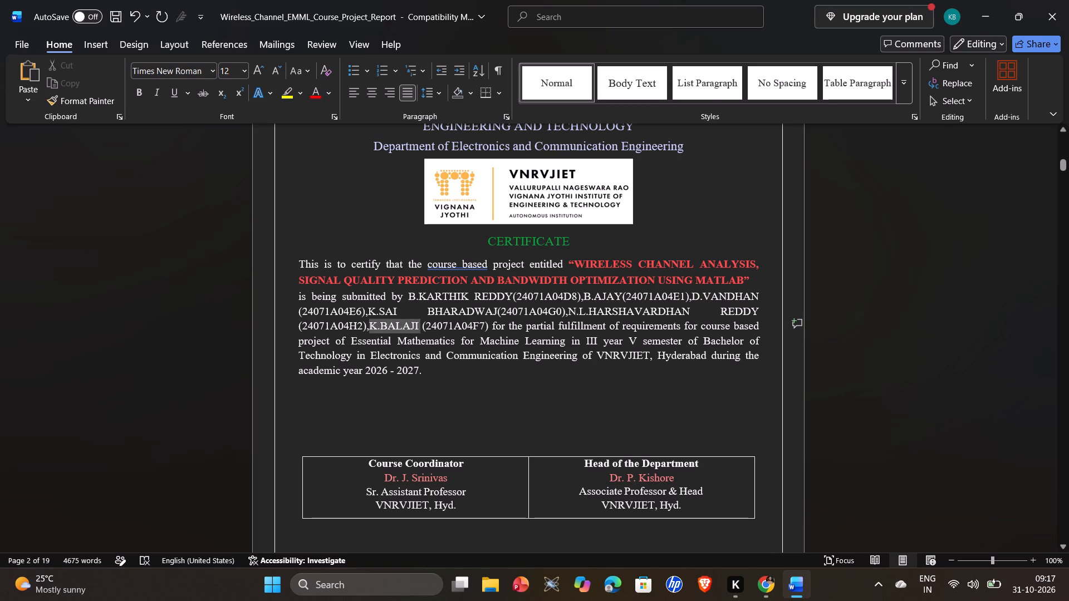
drag(421, 323, 489, 323)
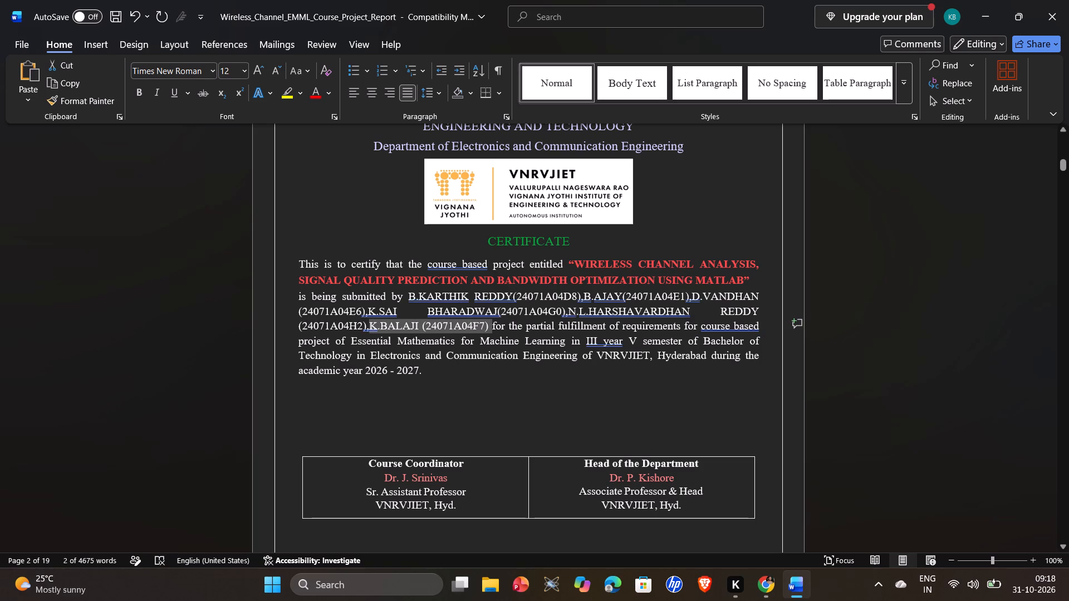
click(77, 100)
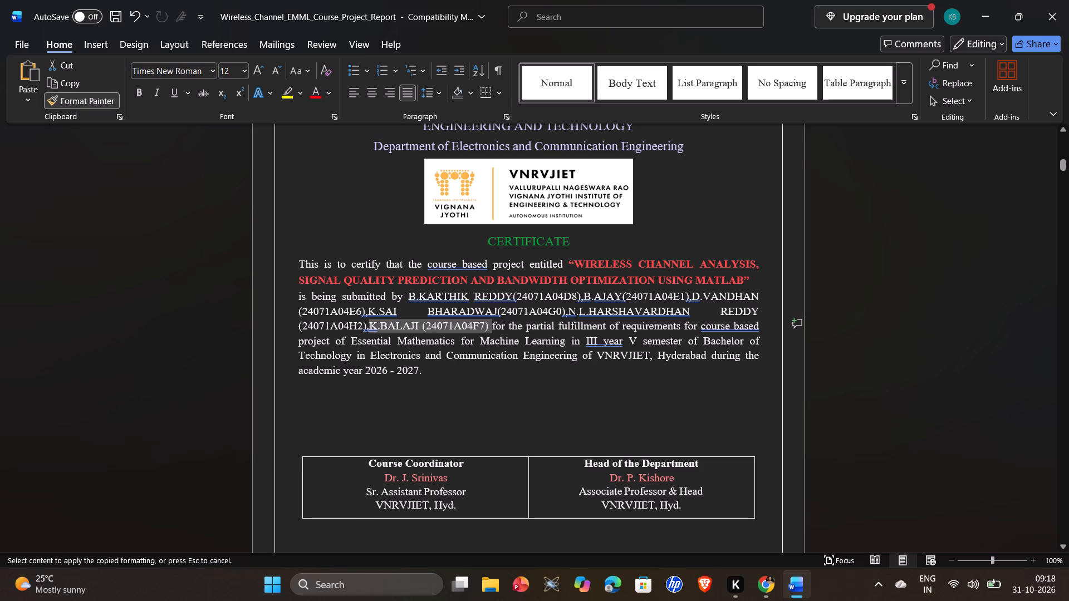
drag(370, 309, 738, 309)
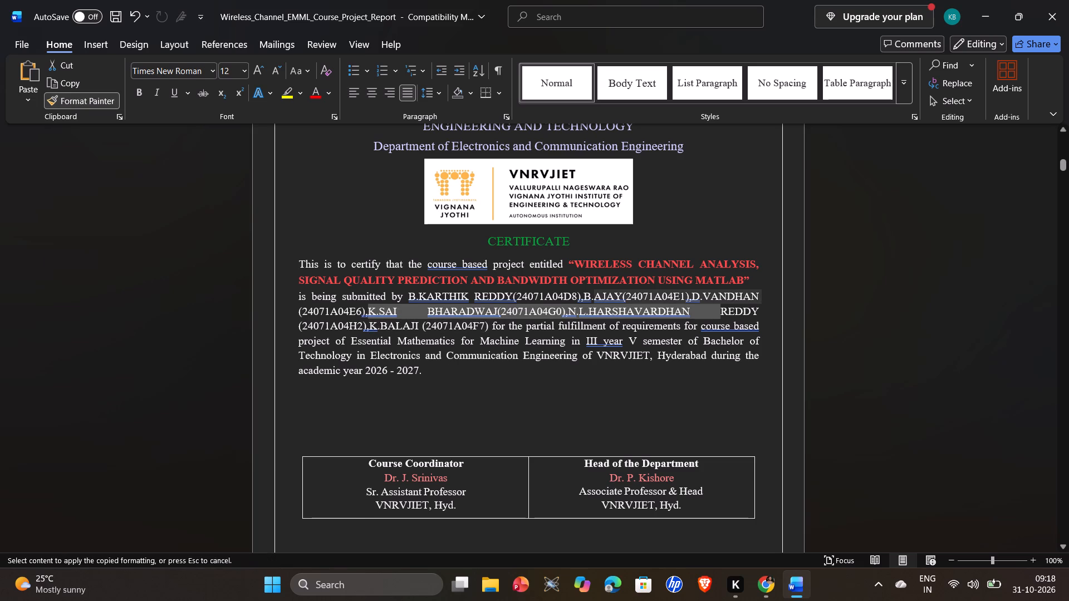
drag(738, 309, 753, 317)
click(660, 338)
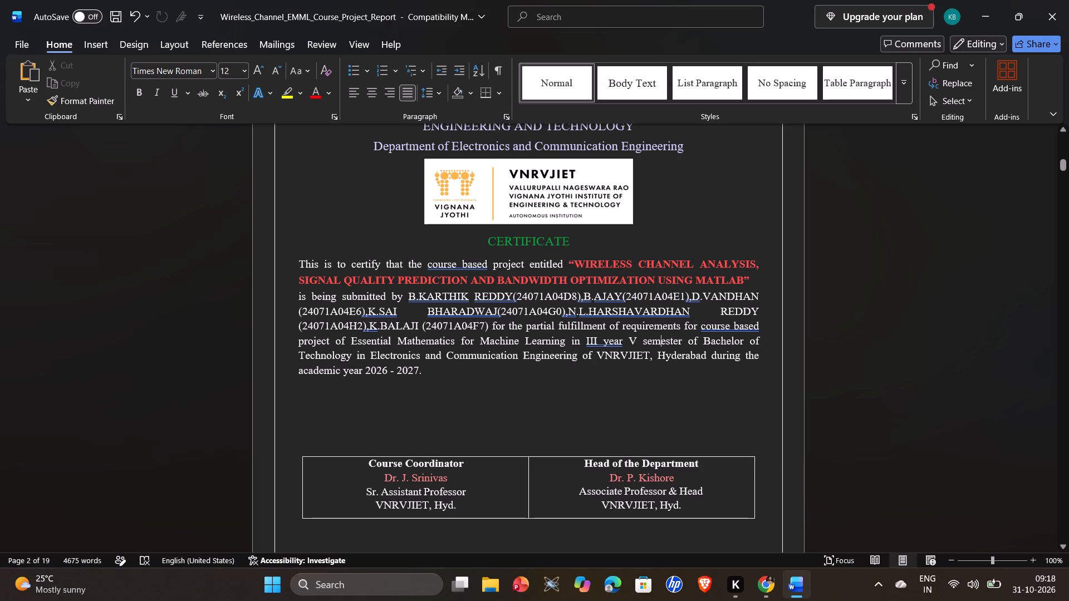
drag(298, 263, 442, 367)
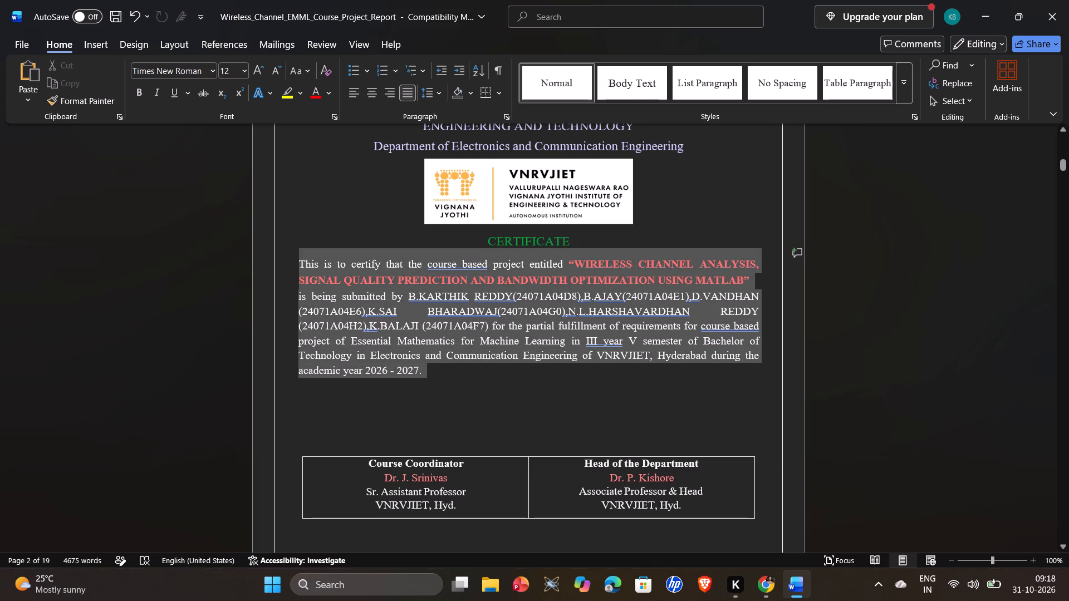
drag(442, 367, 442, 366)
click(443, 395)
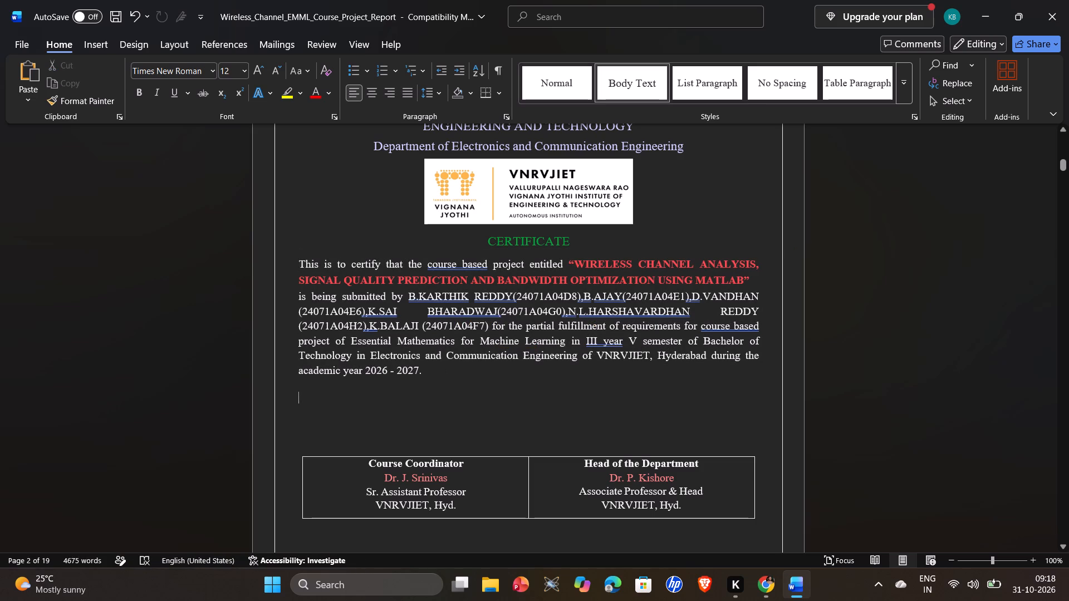
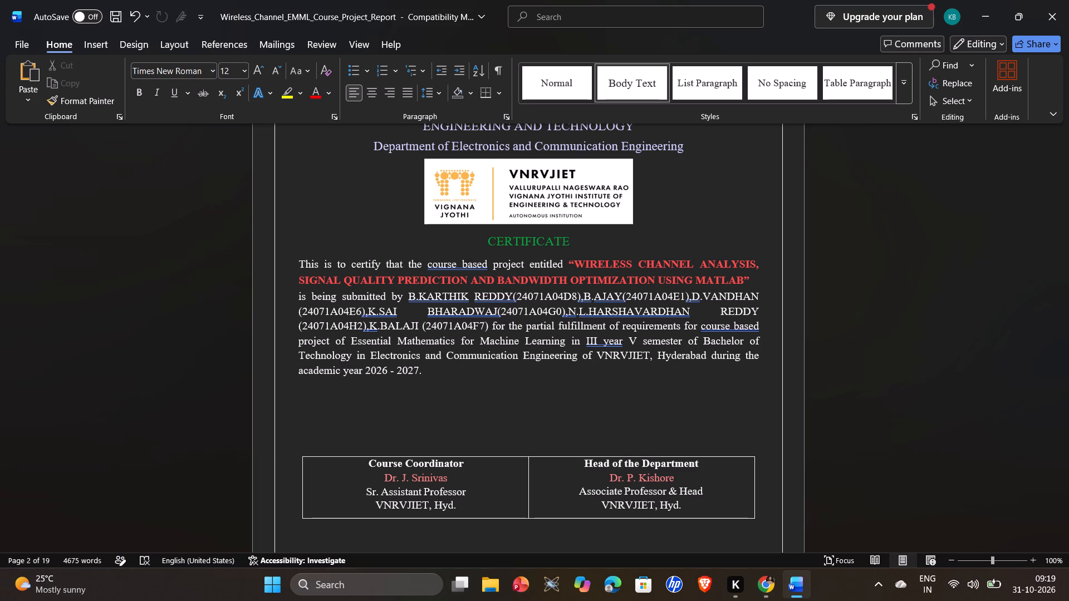
Left-align the full Certificate body text, from "This is to certify" through "academic year 2026 - 2027.".
click(538, 332)
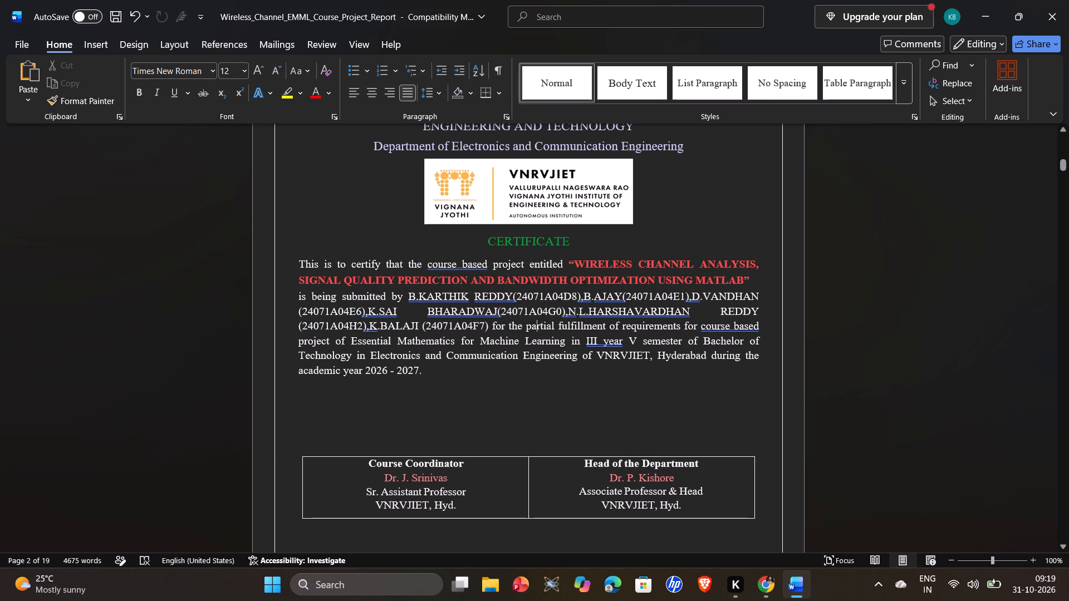
scroll(538, 332, up, 2)
scroll(538, 332, down, 2)
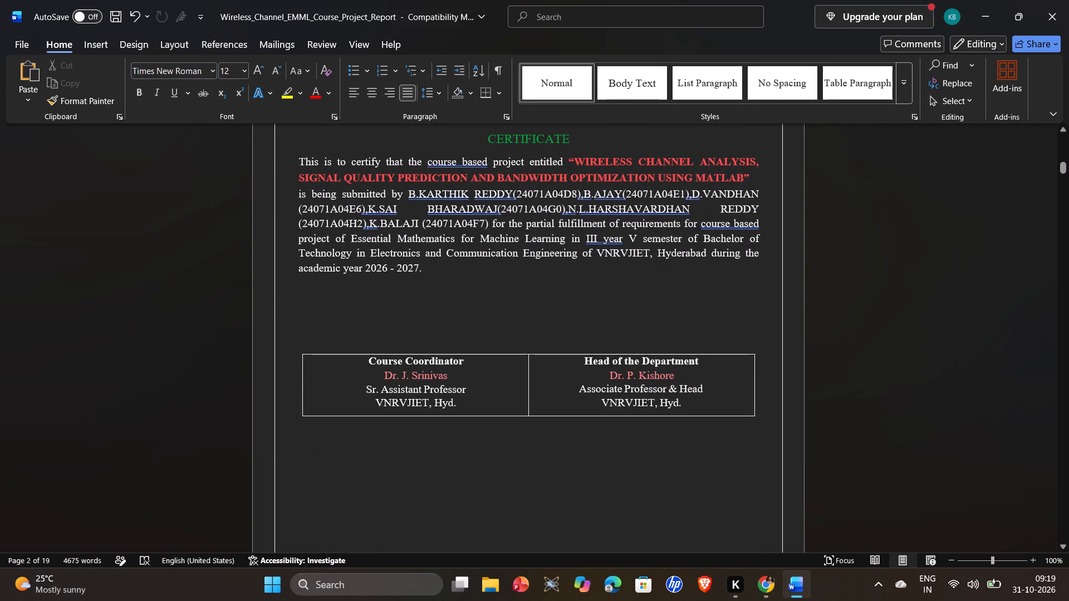
drag(298, 159, 408, 229)
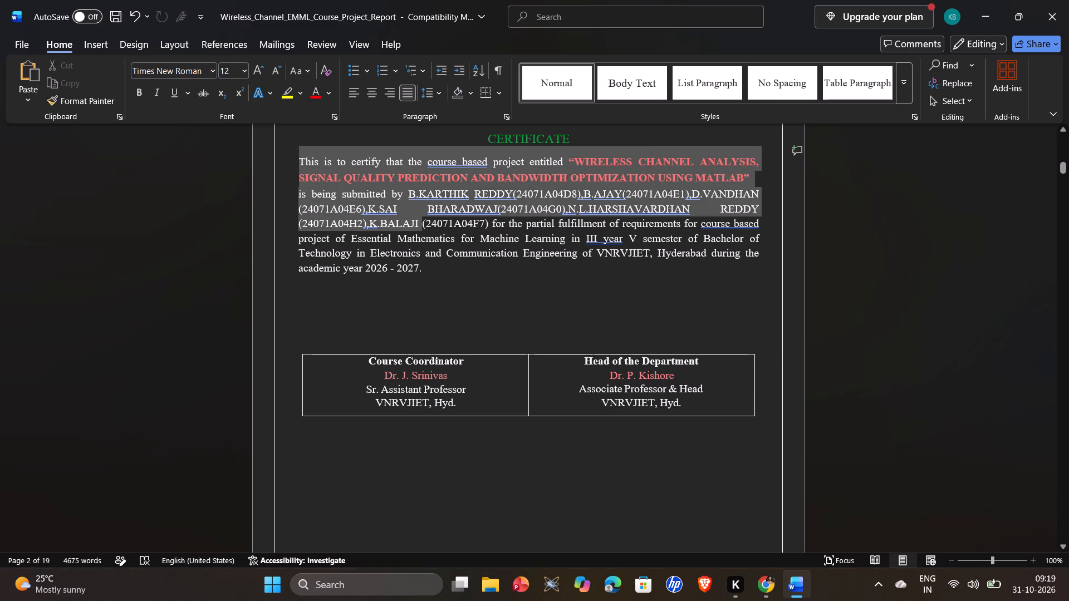
drag(408, 229, 450, 270)
key(ctrl+l)
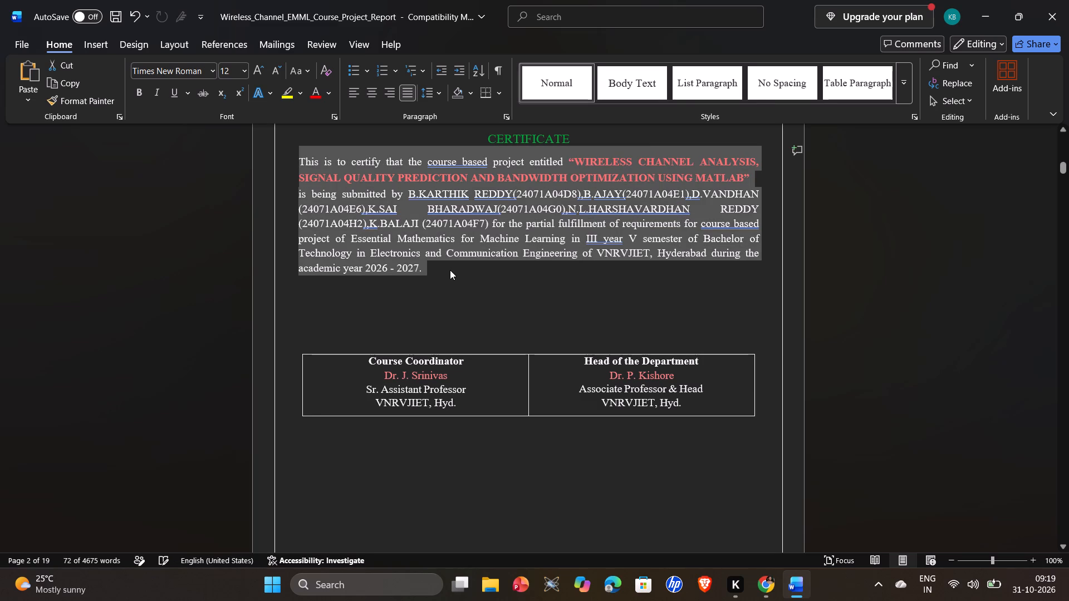
click(502, 267)
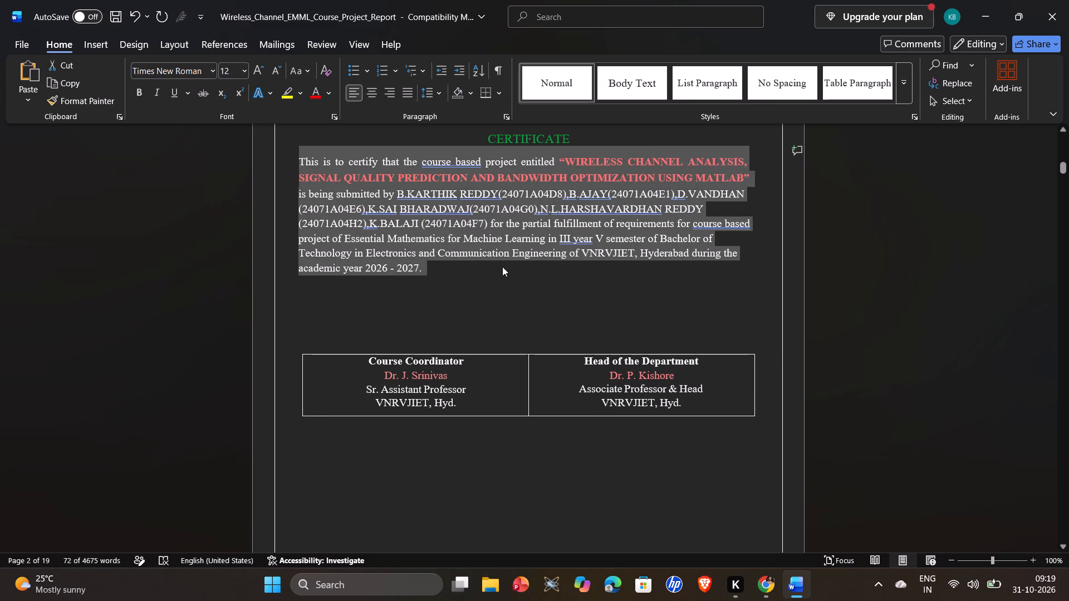
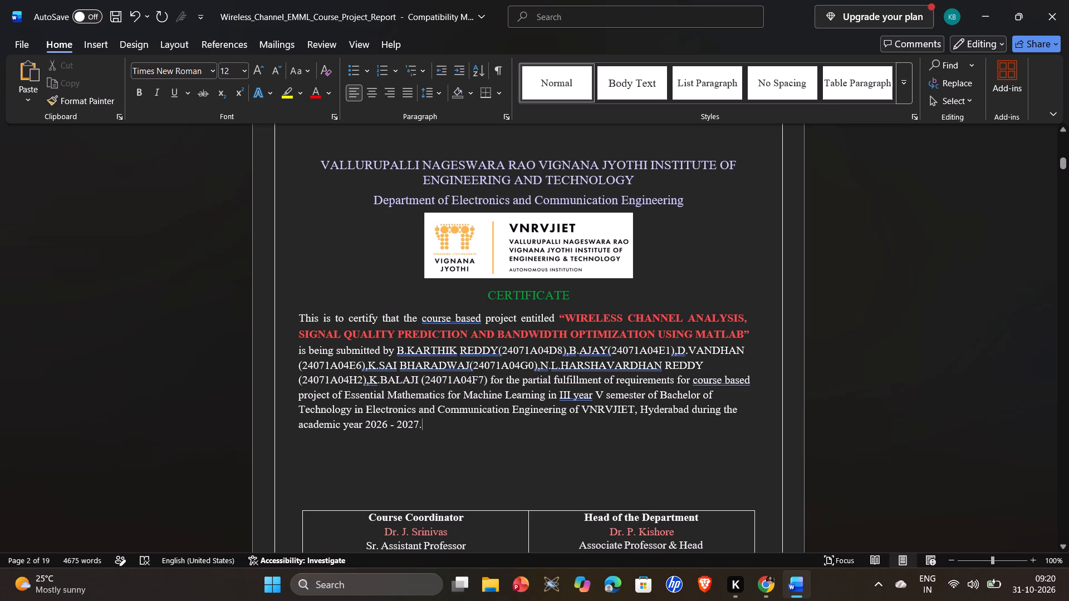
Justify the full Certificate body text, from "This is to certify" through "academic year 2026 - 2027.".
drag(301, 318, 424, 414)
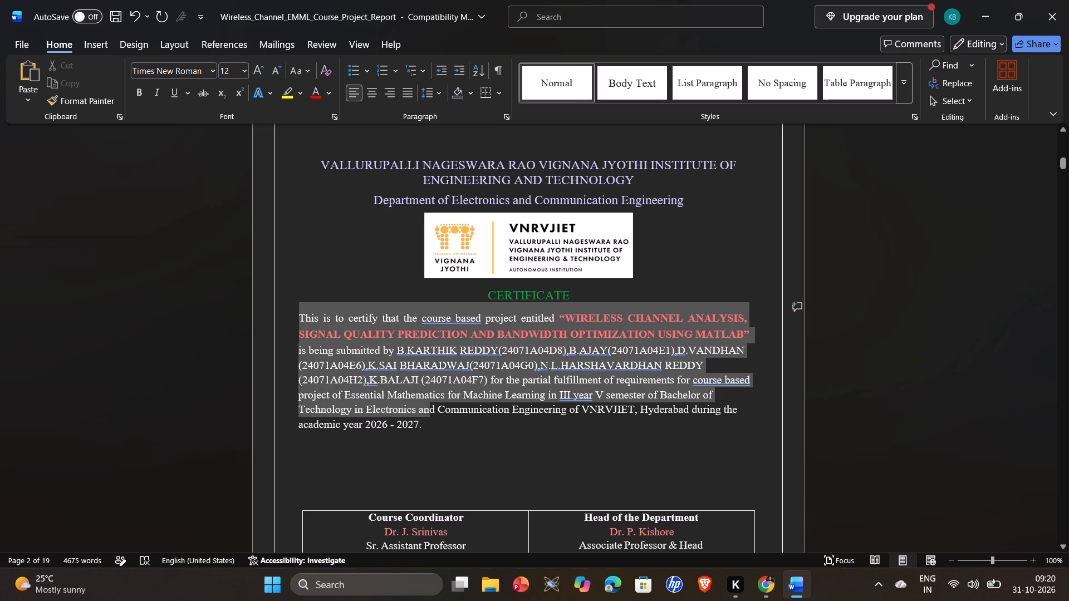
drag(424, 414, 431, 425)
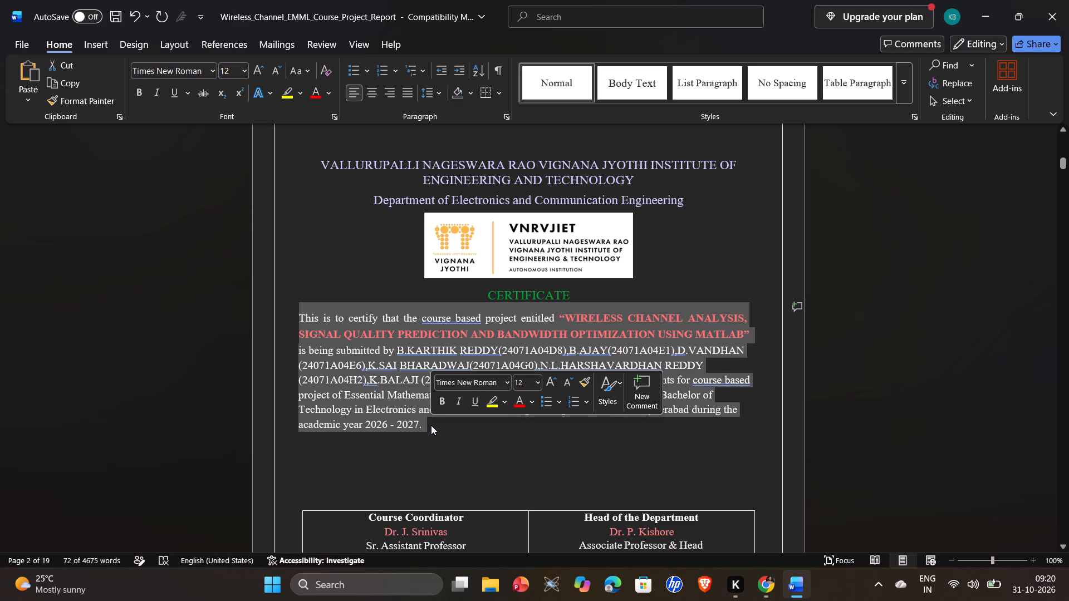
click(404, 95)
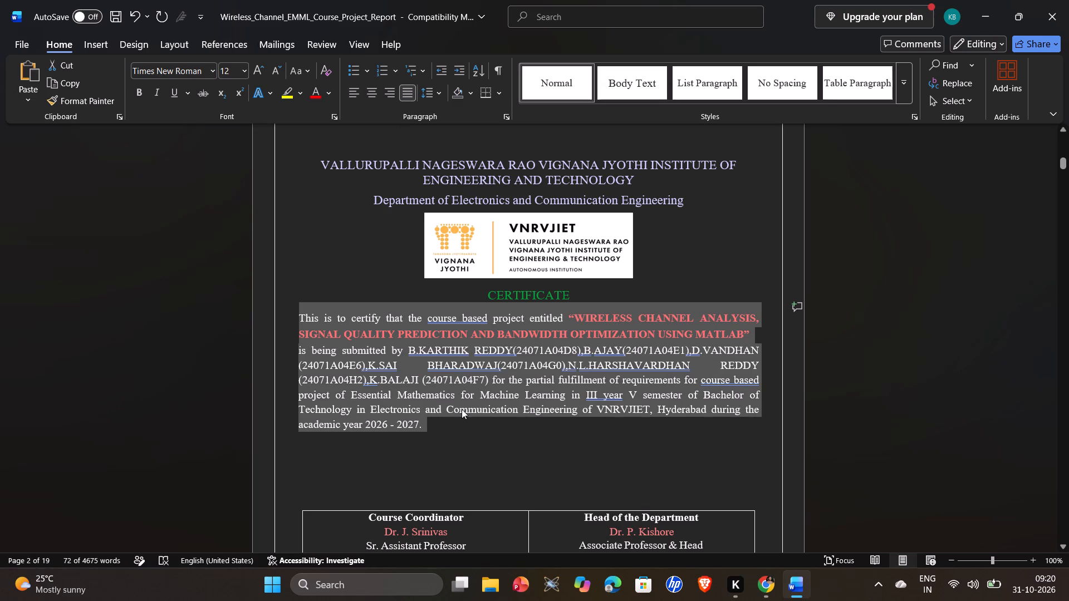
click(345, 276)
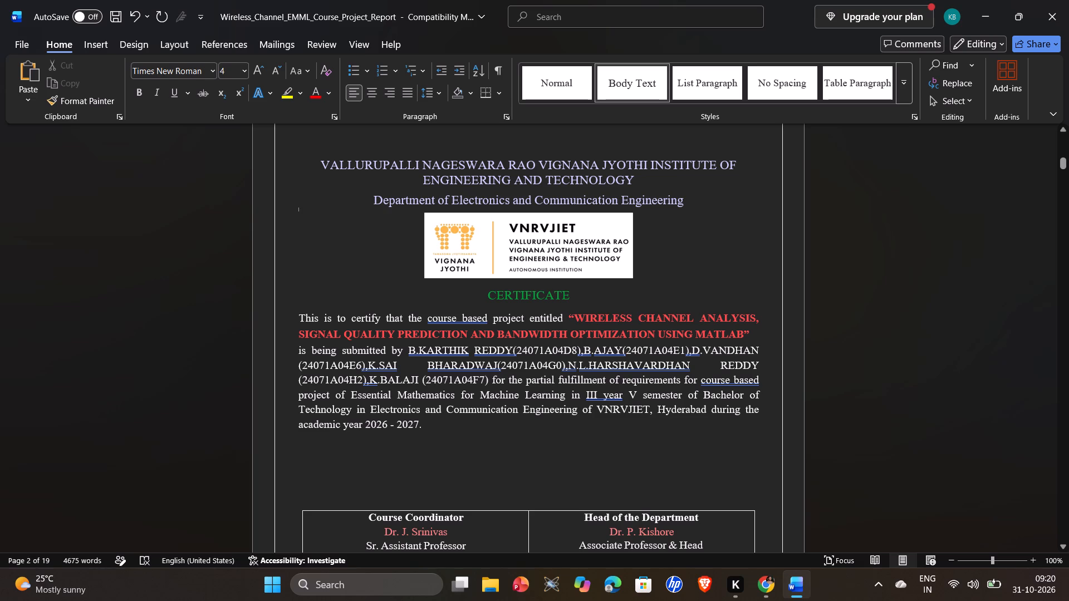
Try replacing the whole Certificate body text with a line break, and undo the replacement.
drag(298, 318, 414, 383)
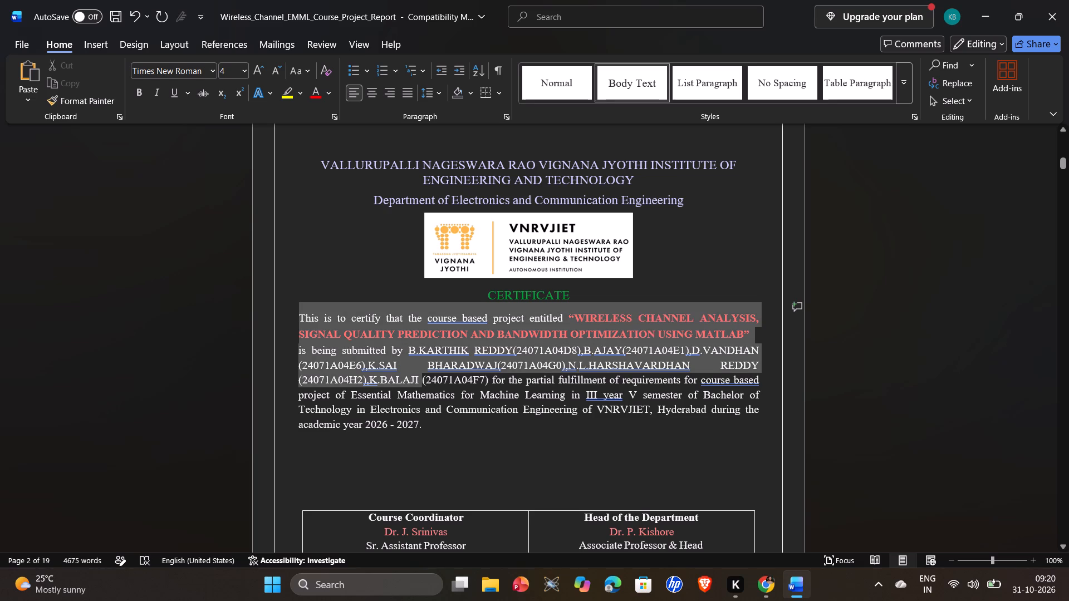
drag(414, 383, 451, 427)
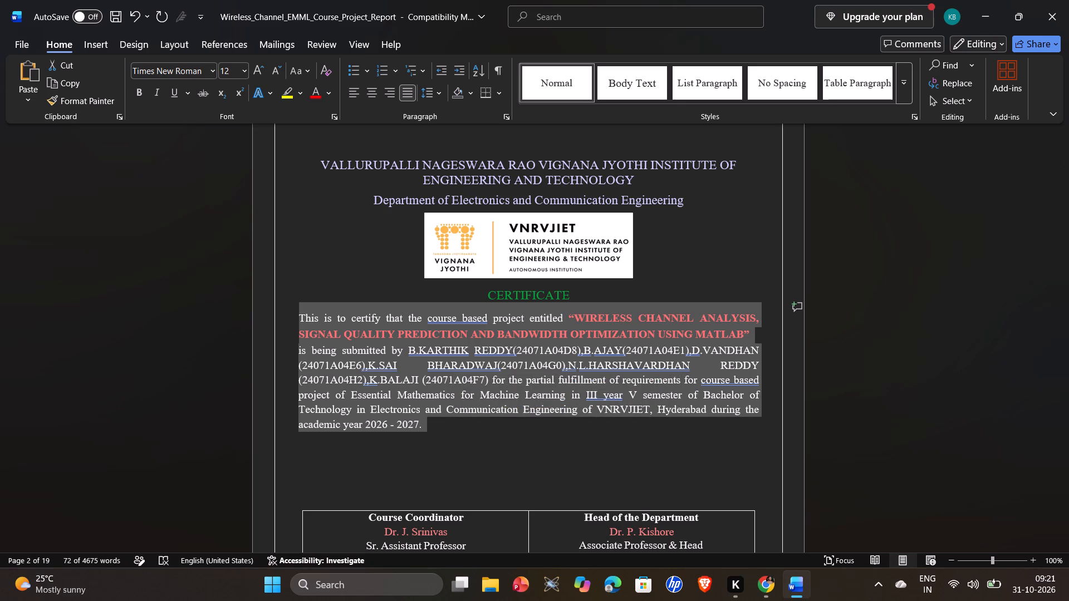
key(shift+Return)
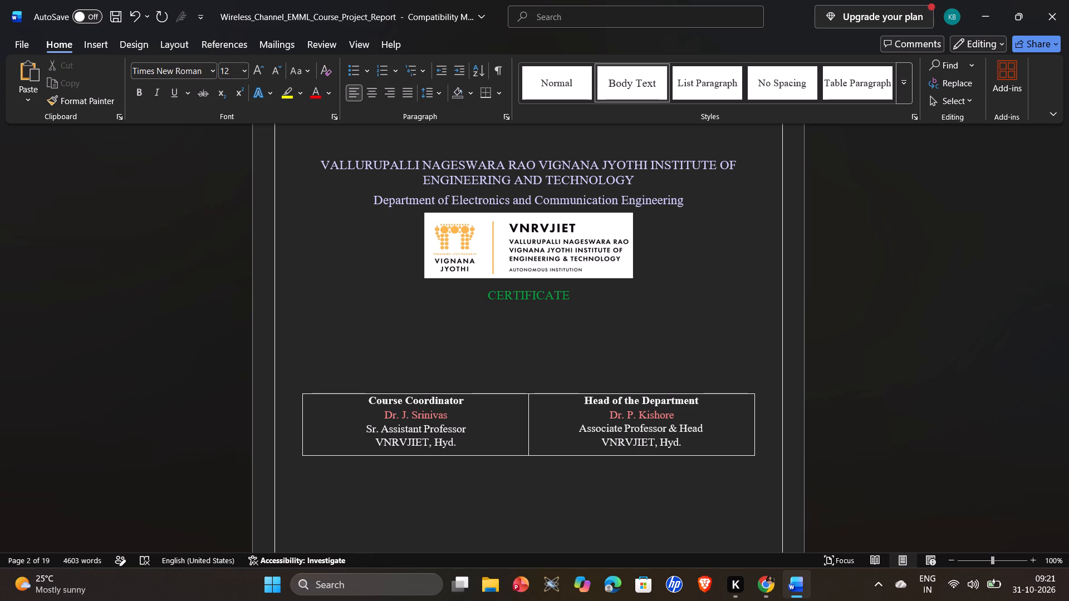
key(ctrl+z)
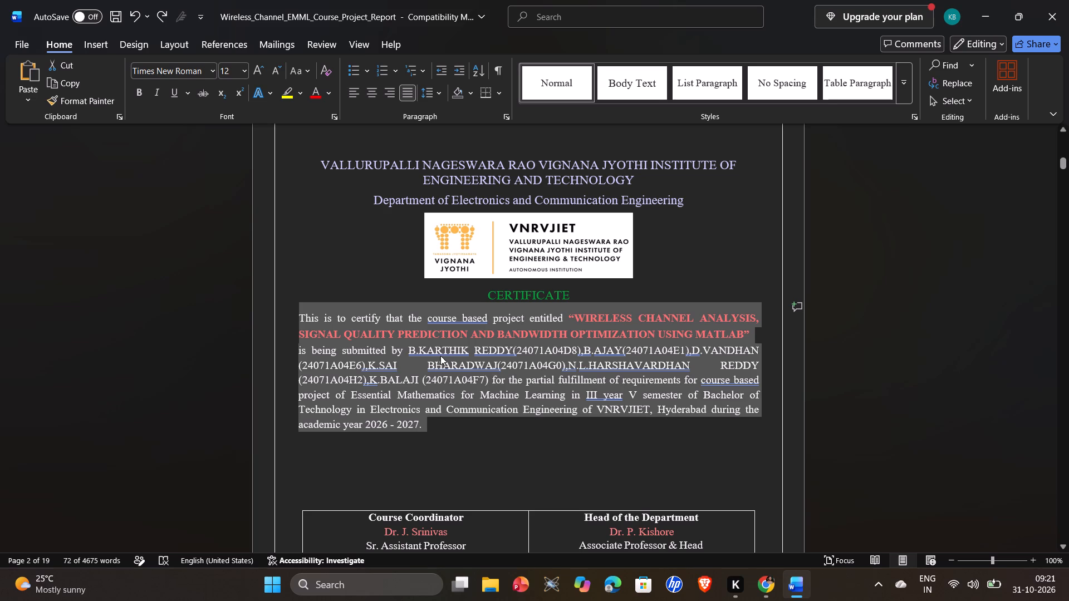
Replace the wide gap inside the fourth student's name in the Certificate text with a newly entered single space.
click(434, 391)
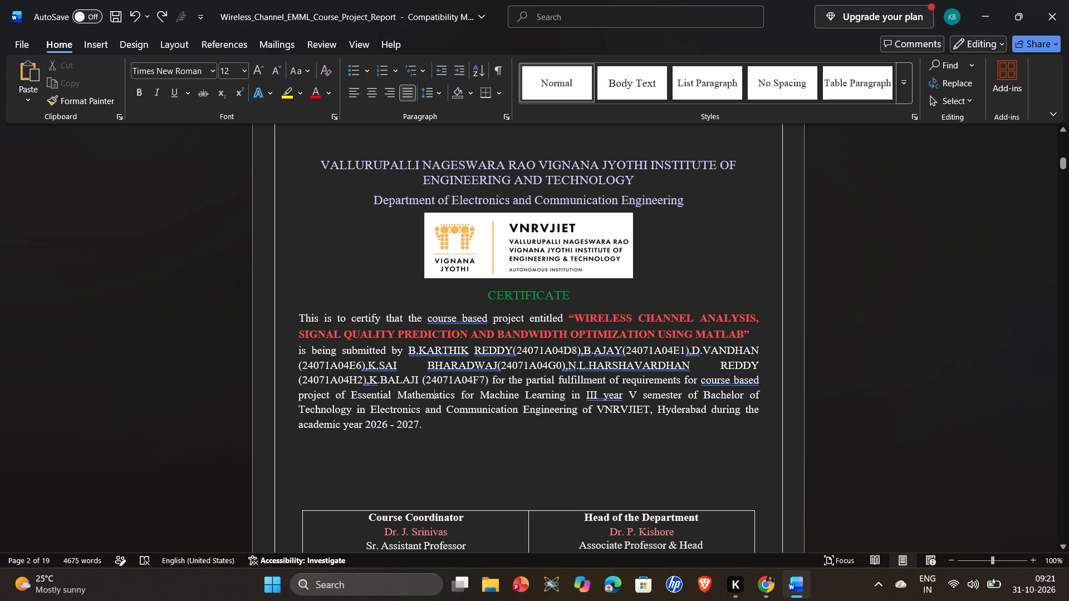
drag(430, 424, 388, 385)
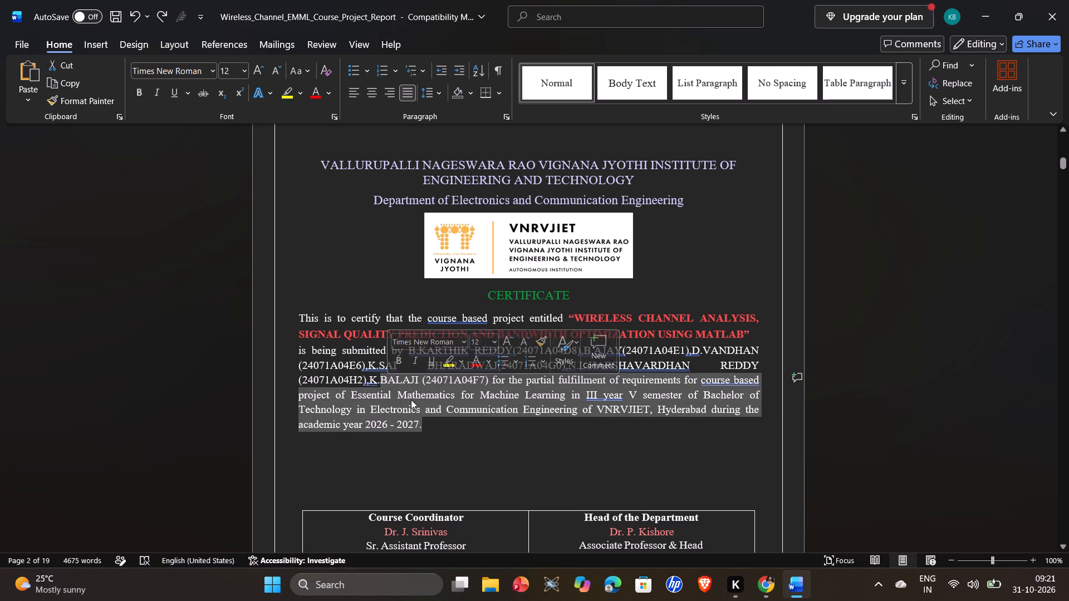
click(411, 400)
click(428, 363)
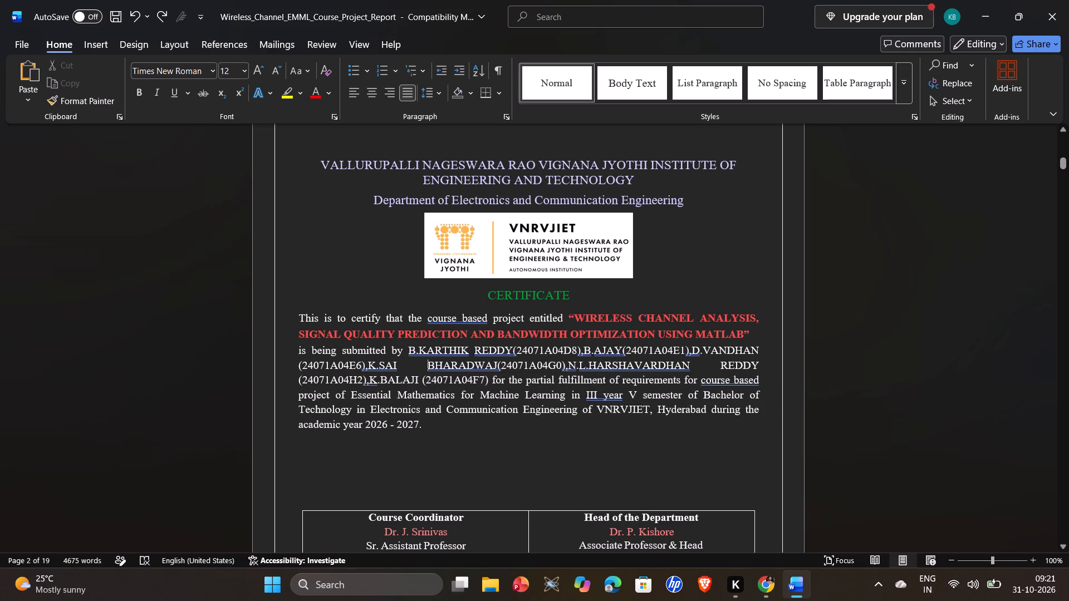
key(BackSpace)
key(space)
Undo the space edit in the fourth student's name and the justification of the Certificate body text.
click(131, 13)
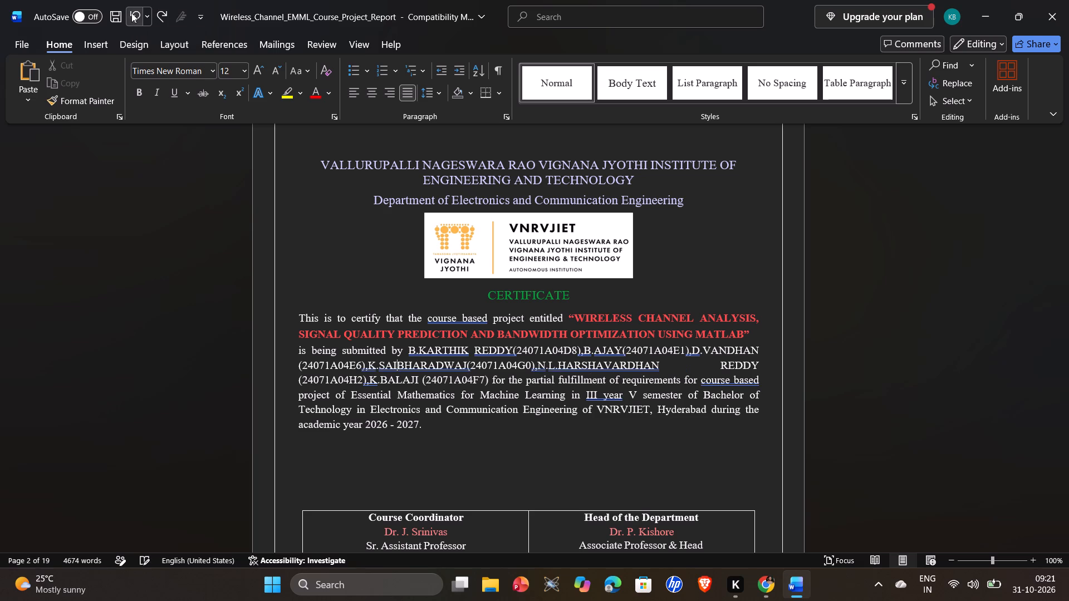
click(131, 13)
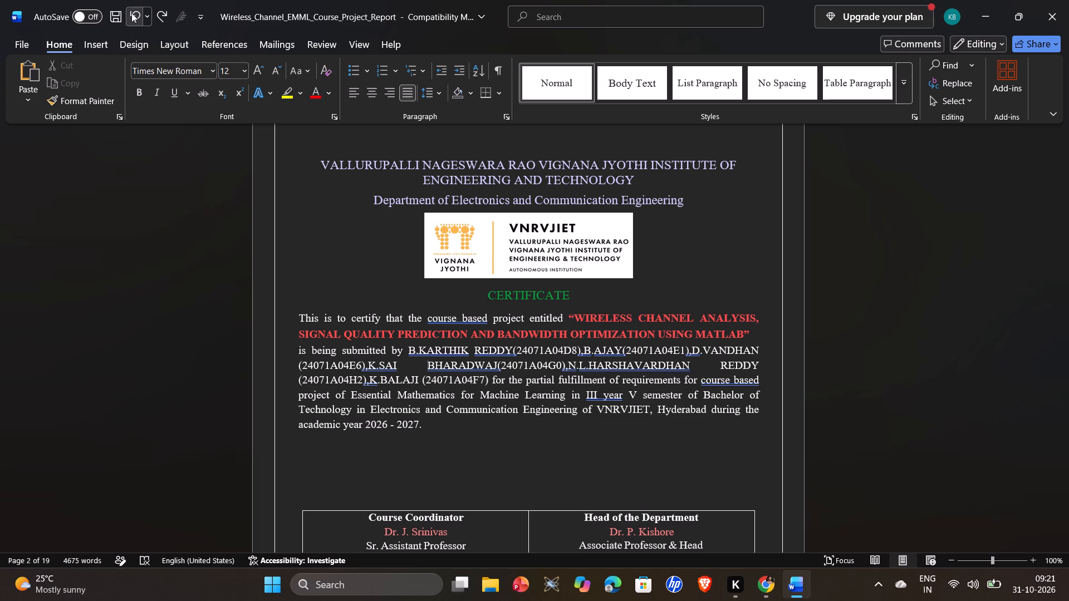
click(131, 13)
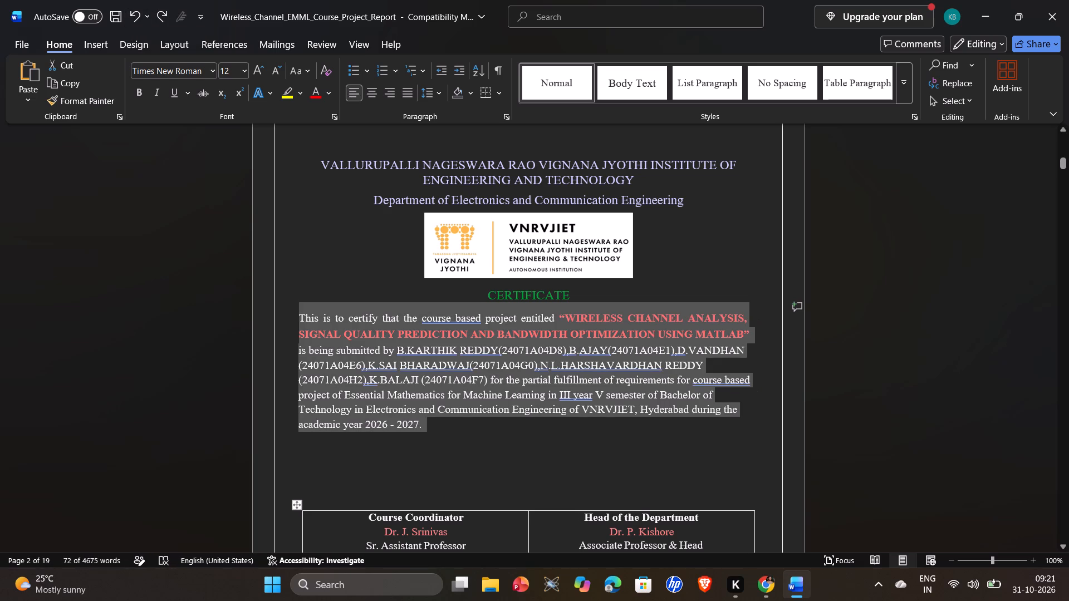
Select the Certificate body text from "This is to certify" through "academic year 2026 - 2027".
click(473, 462)
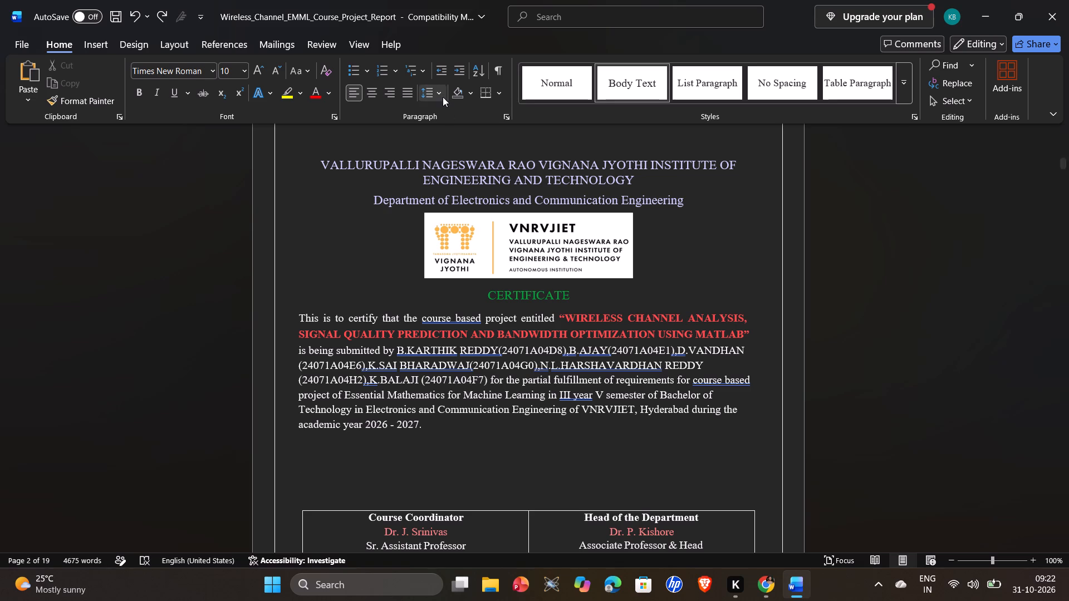
drag(296, 318, 413, 424)
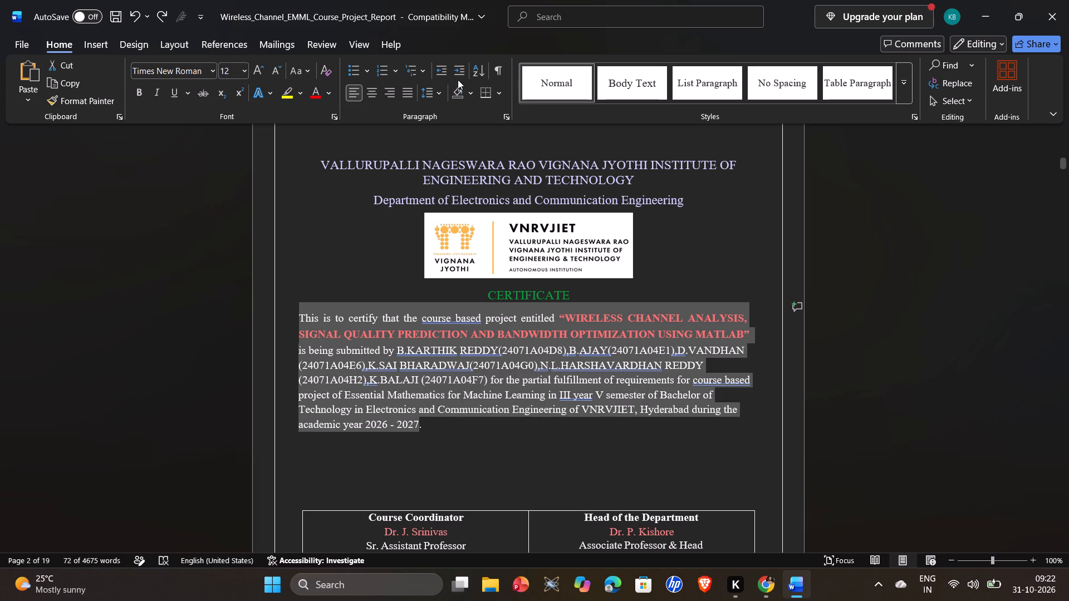
Set the line spacing of the selected Certificate body text to 1.5.
click(437, 94)
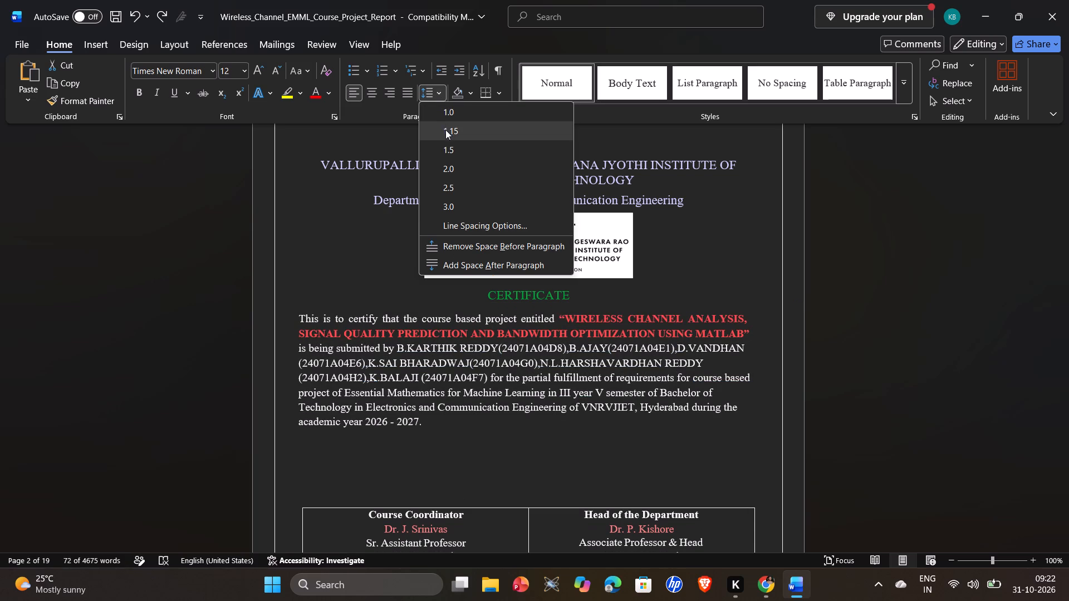
click(447, 146)
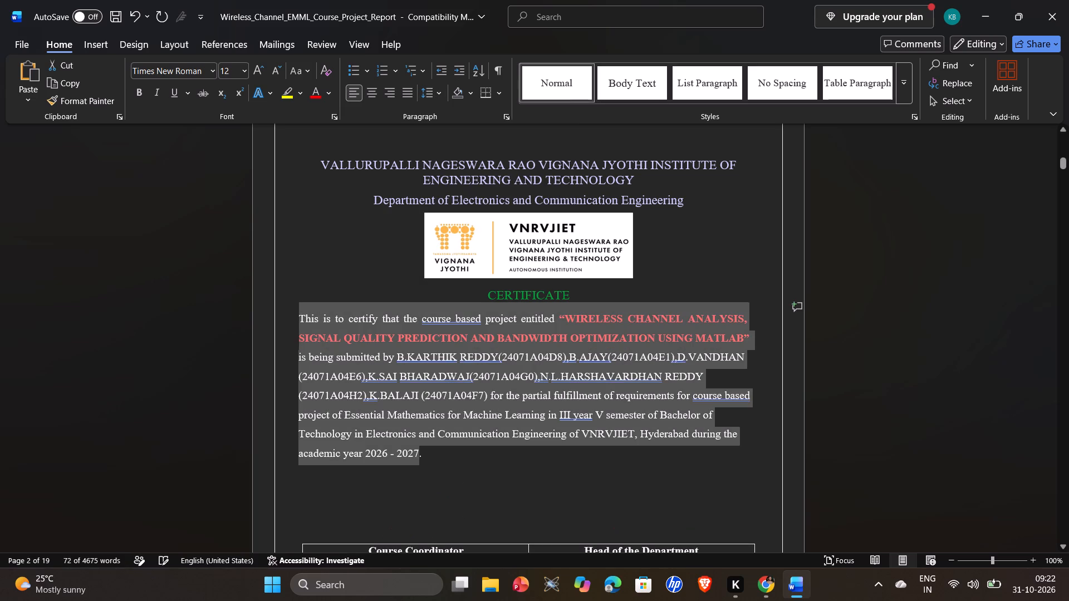
click(477, 519)
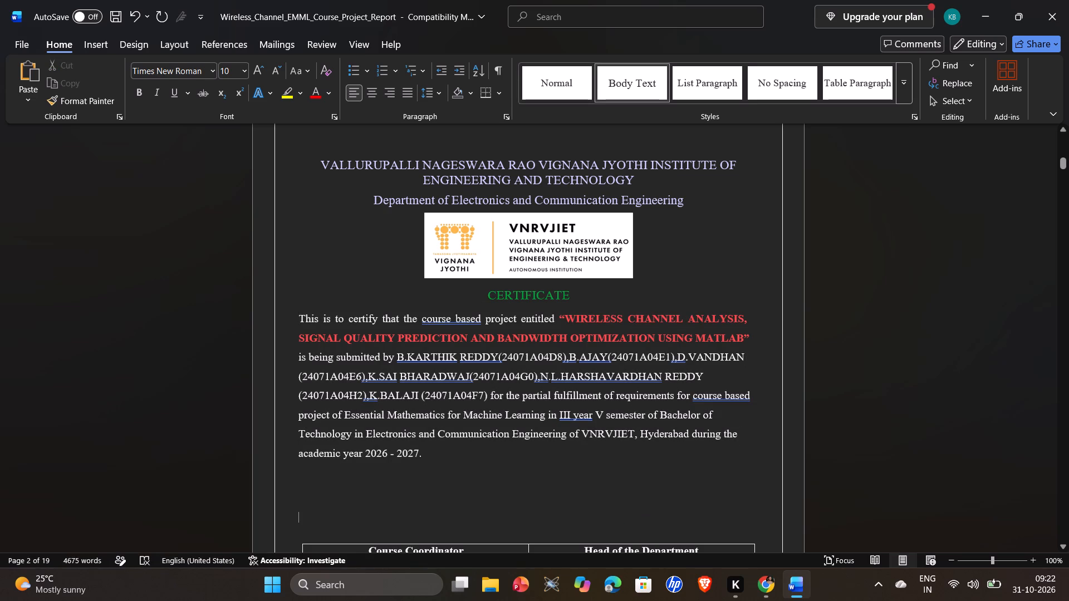
In the Certificate text, add spaces before the fourth student's name and roll number, around the next comma, and after the fifth student's roll number.
click(366, 373)
key(Right)
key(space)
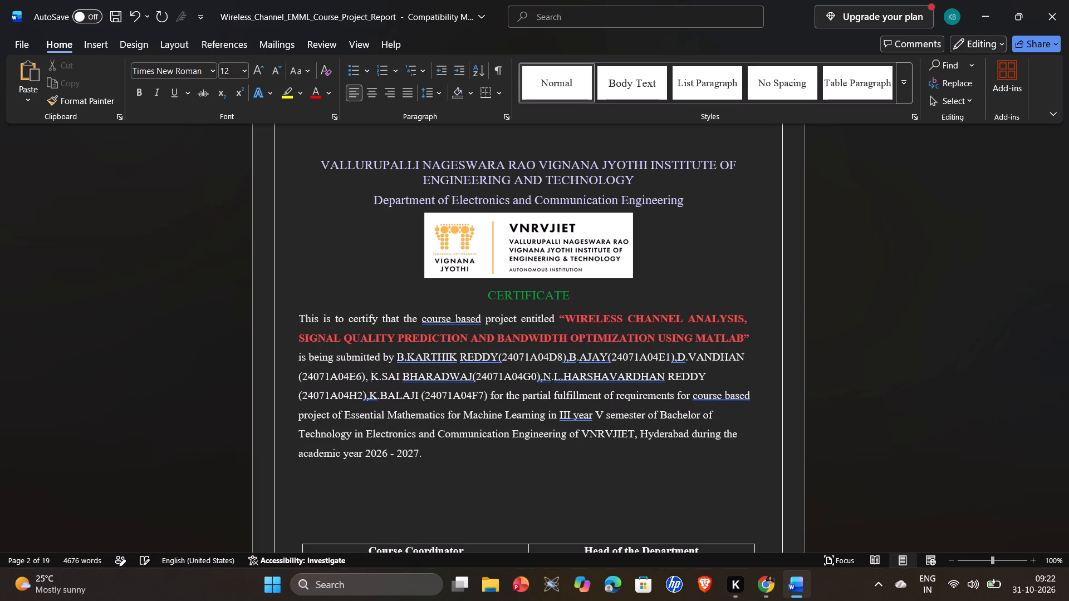
click(543, 376)
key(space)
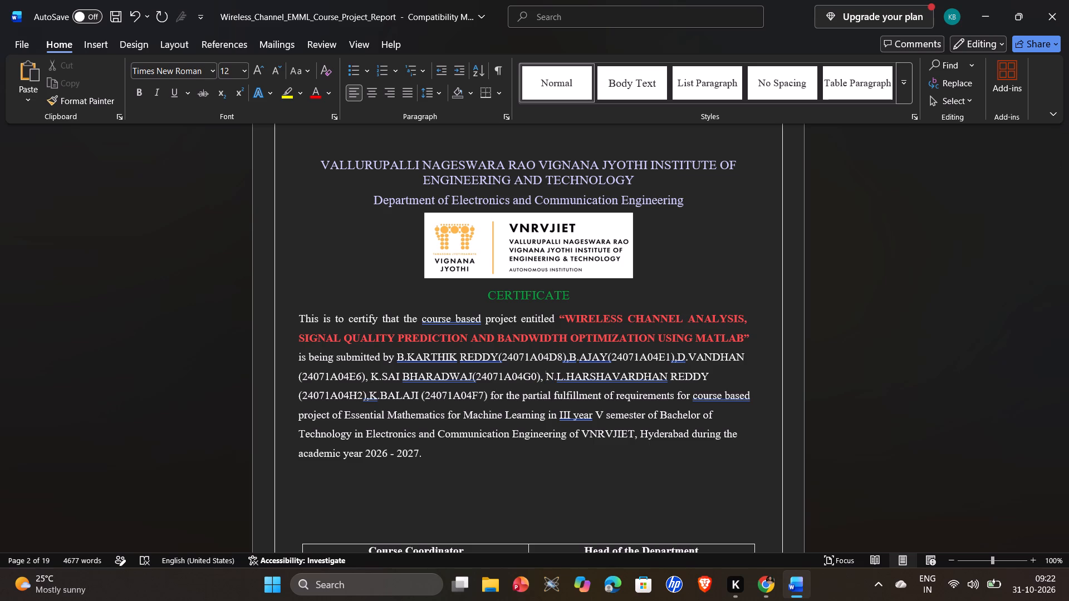
click(474, 377)
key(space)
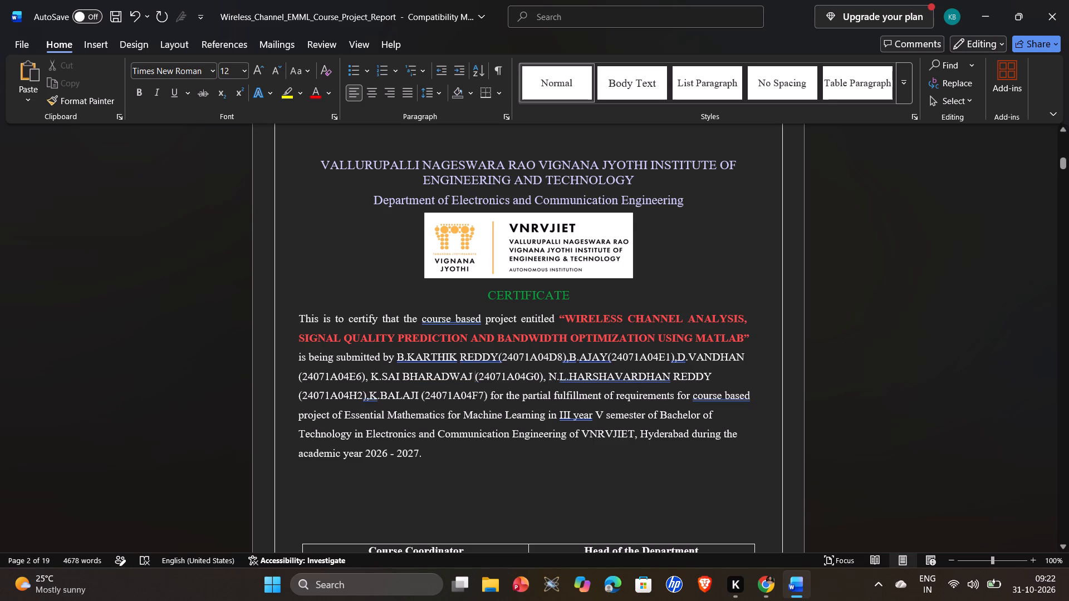
click(543, 378)
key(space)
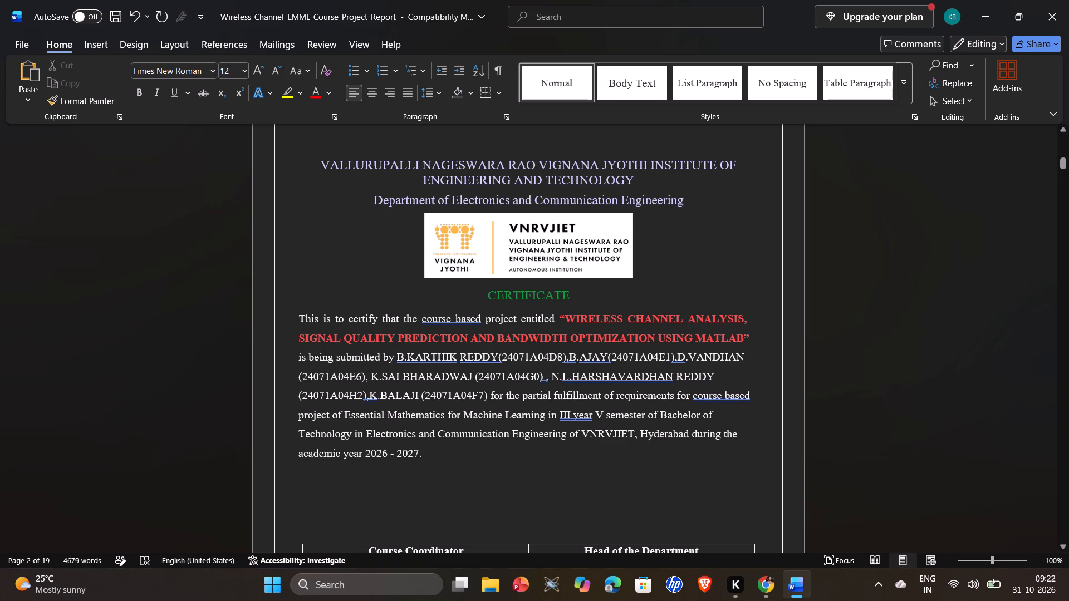
click(365, 397)
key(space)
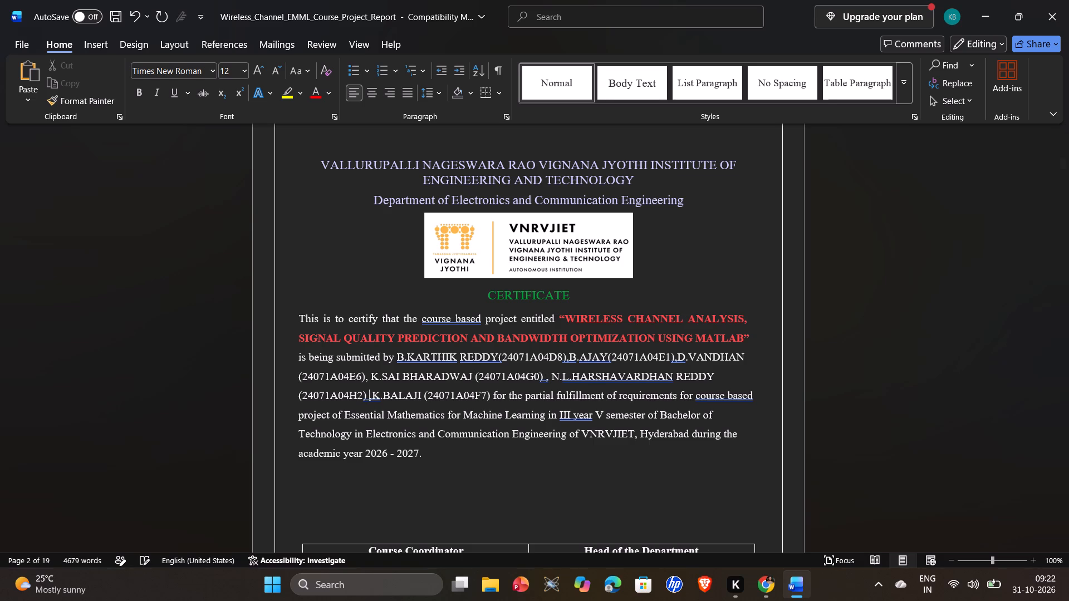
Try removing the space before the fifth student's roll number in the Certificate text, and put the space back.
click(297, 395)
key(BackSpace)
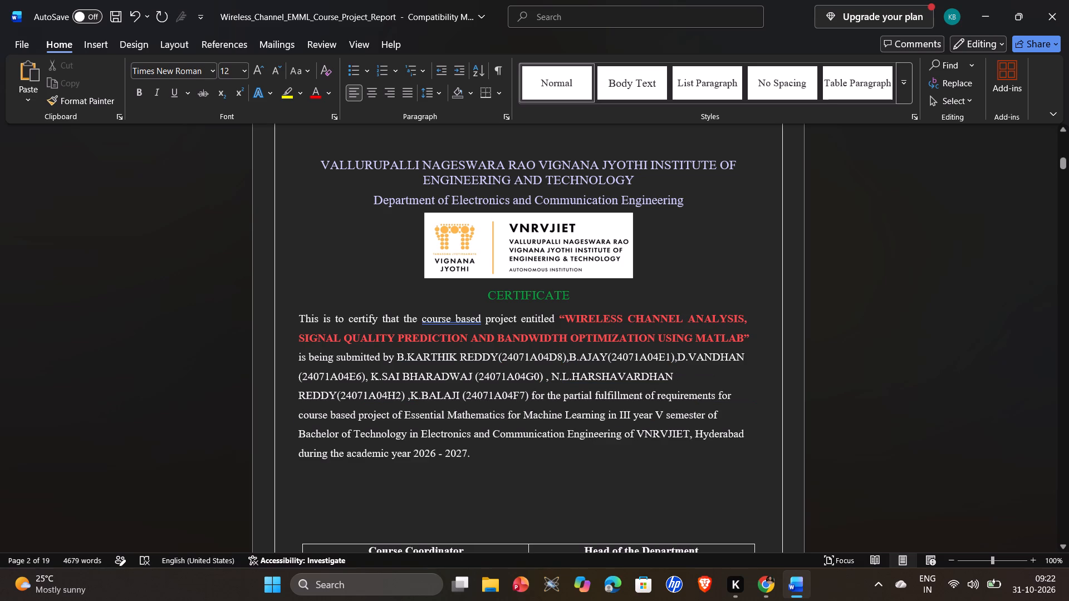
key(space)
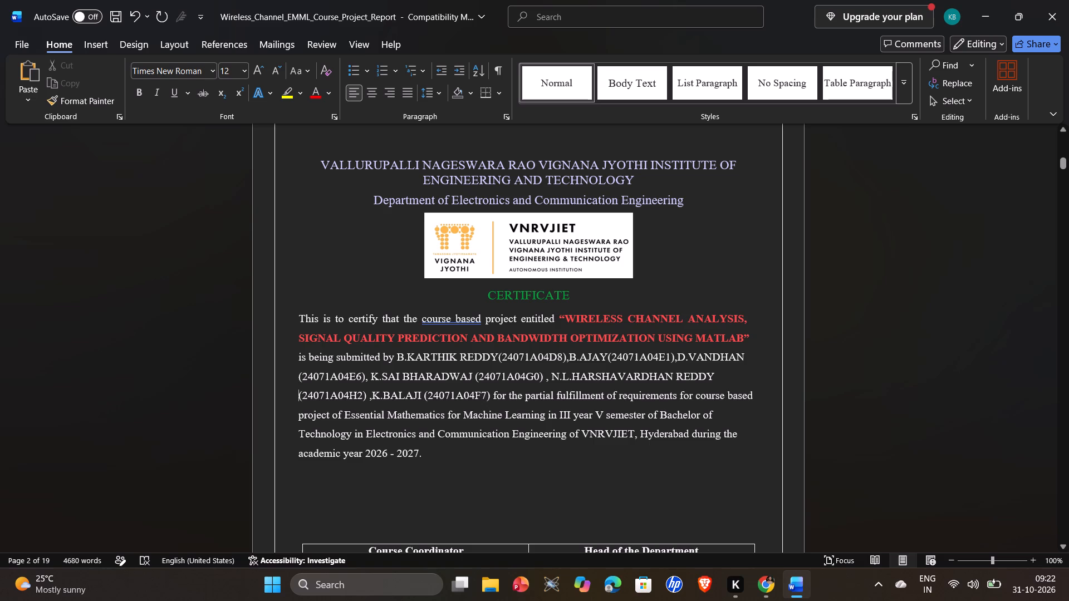
Save the report document.
key(ctrl+s)
key(ctrl+s)
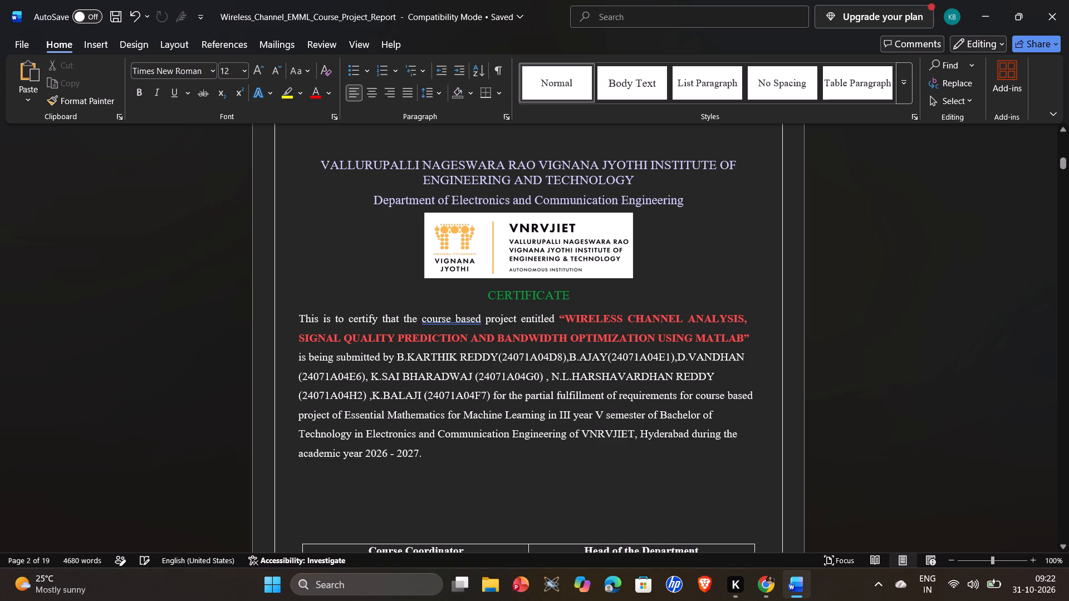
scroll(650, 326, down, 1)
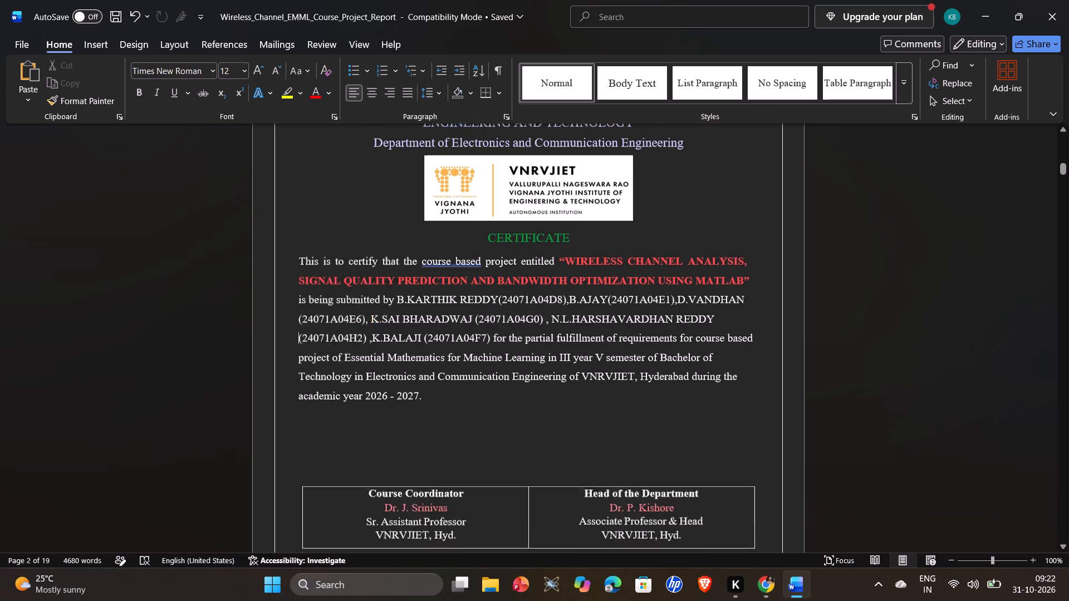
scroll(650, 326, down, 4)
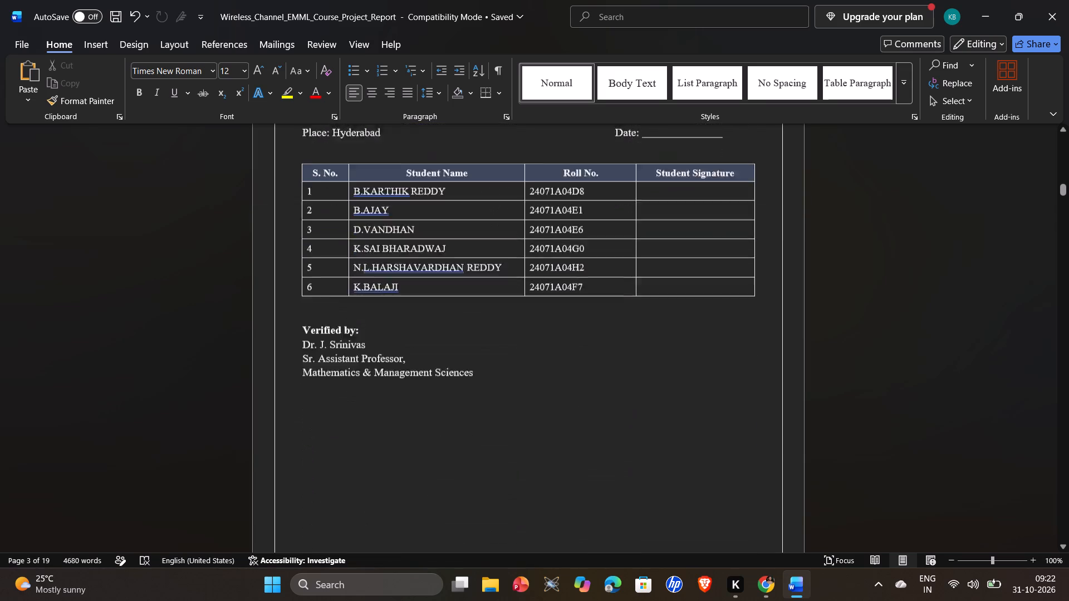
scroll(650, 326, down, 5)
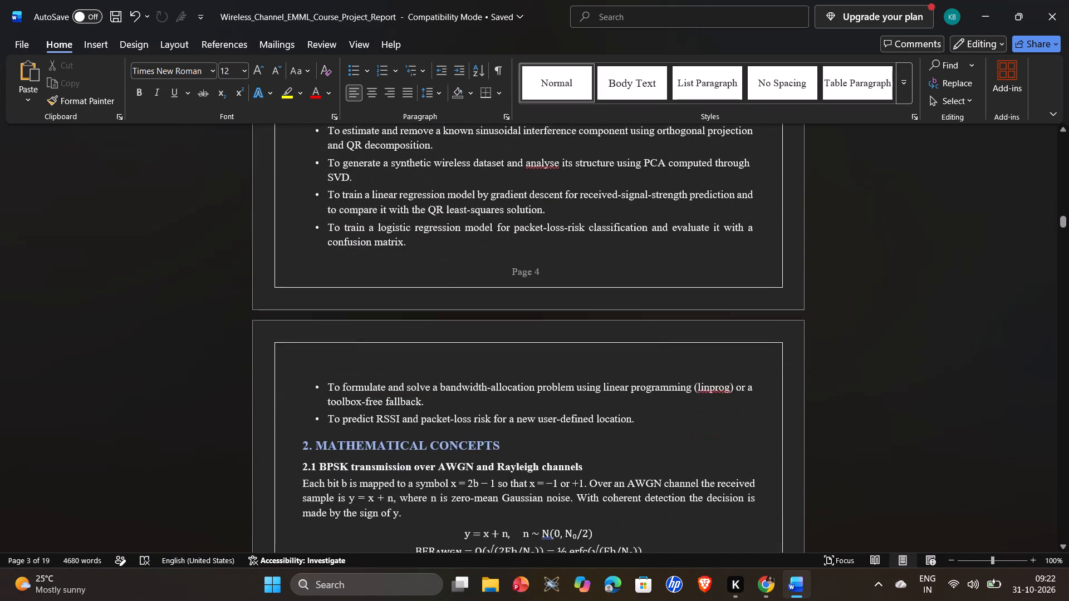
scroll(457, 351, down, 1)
Save a copy in Downloads as Wireless_Channel_EMML_Course_Project_Report-1, a Word Document, accepting the upgrade to the newest file format.
click(28, 43)
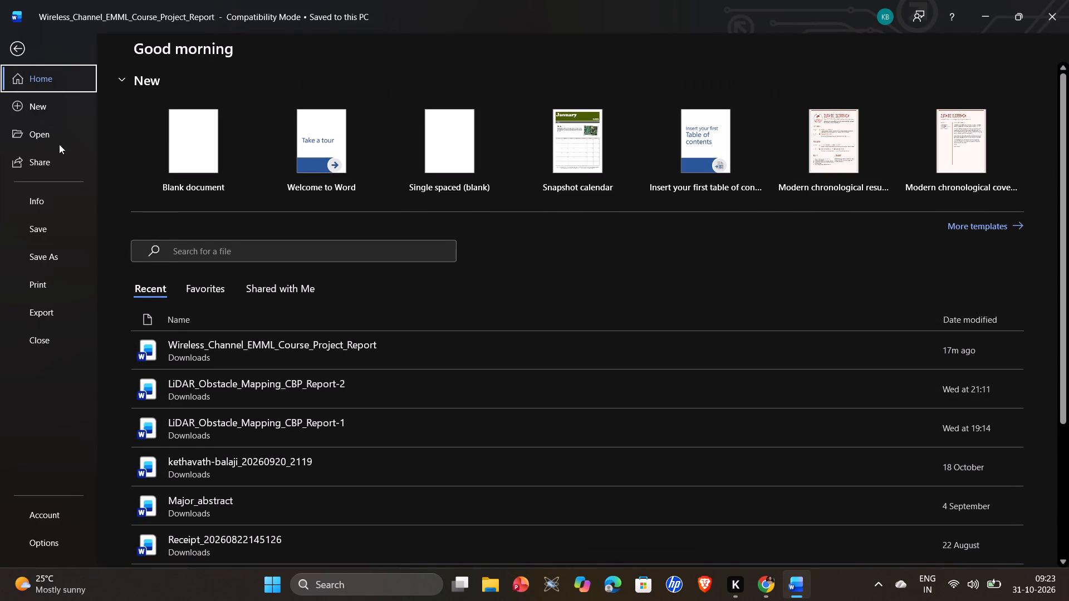
click(39, 259)
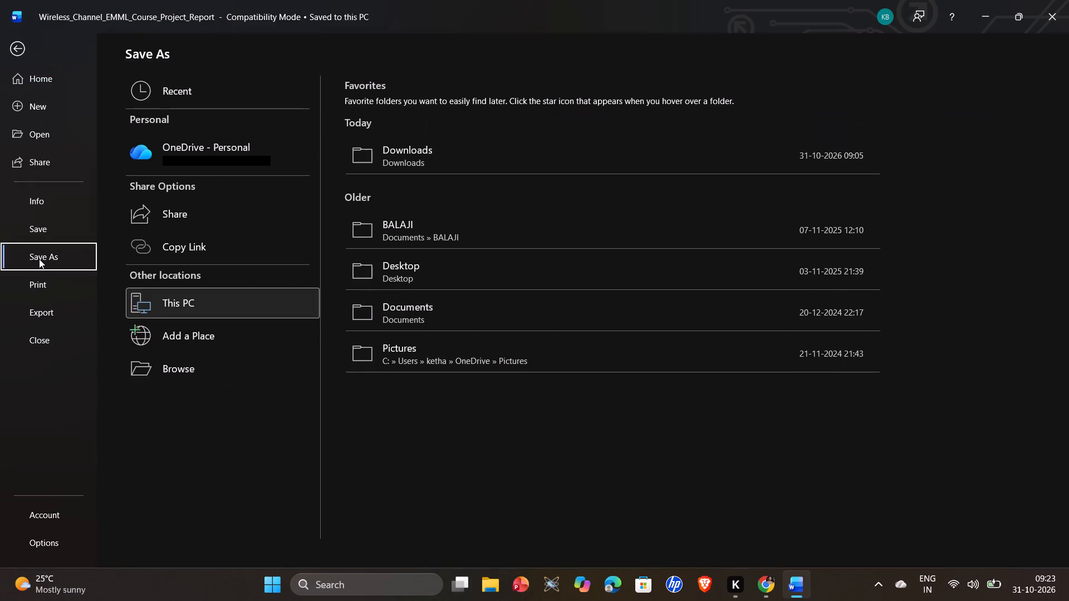
click(398, 150)
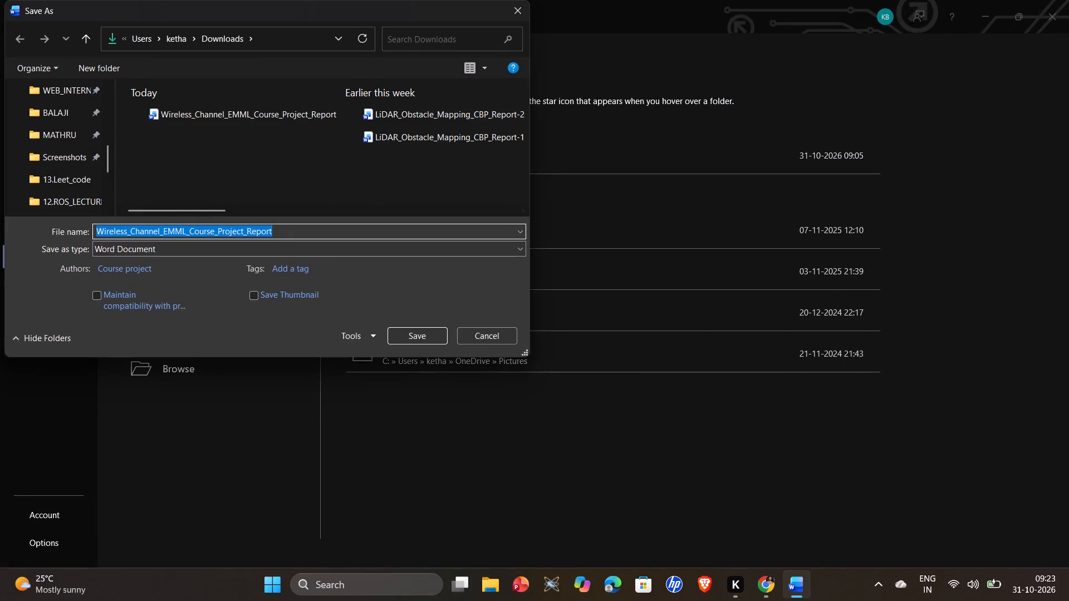
click(282, 231)
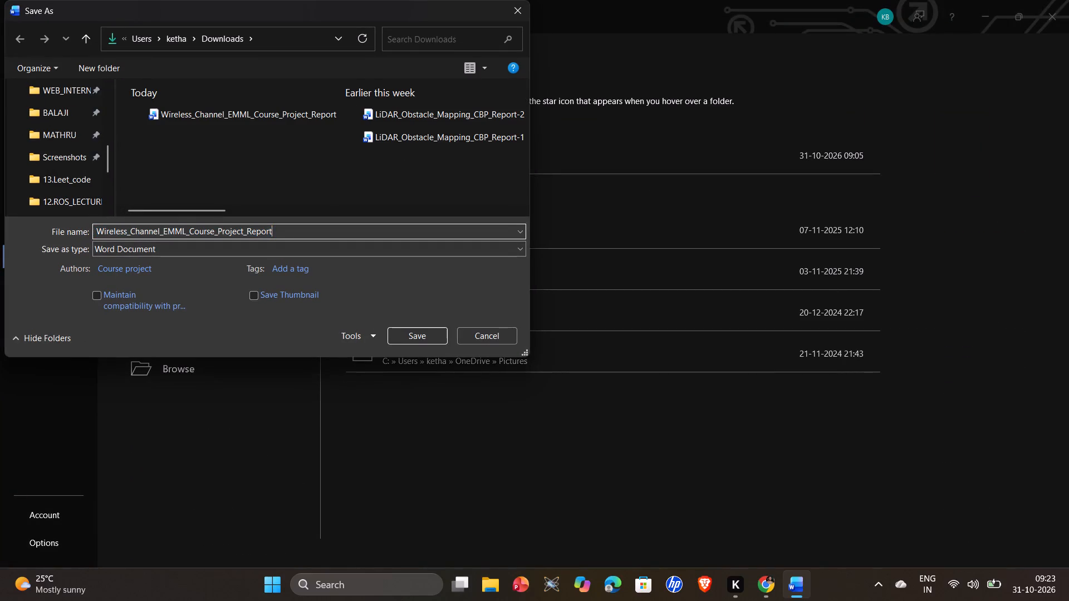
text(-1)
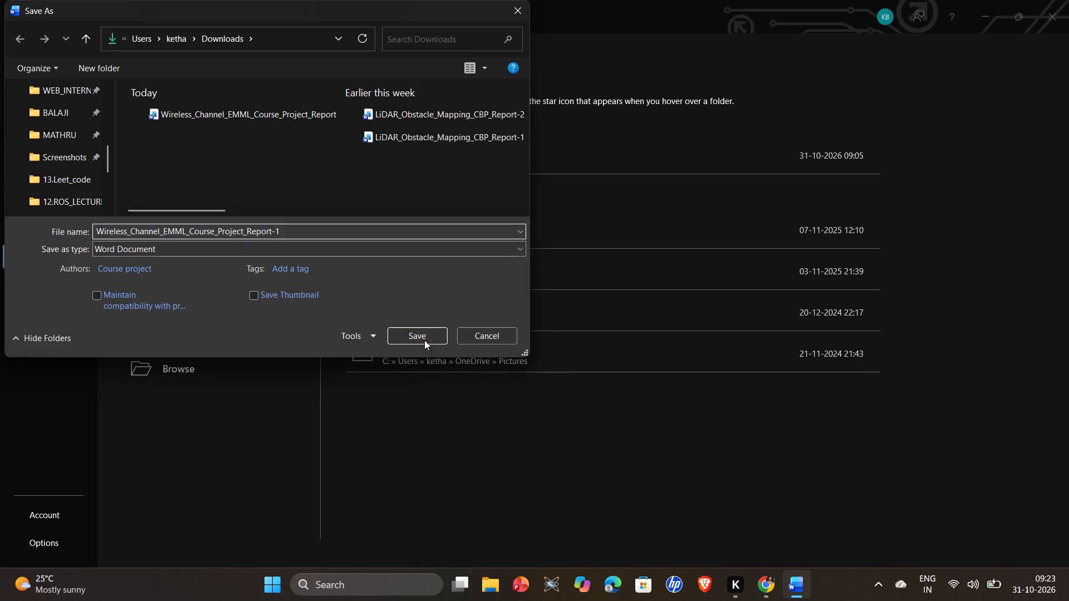
click(423, 335)
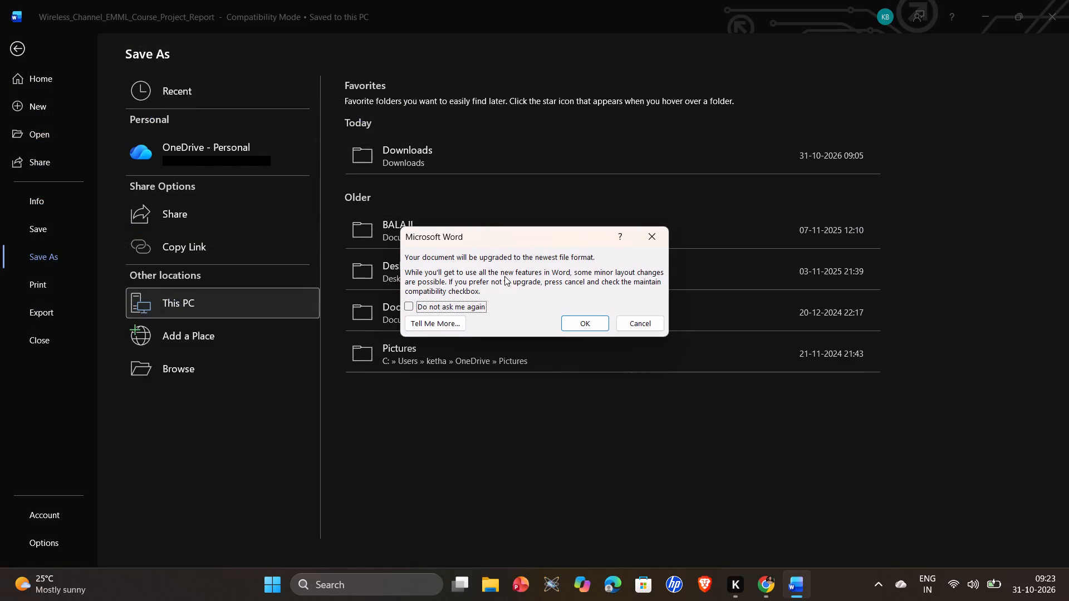
click(590, 327)
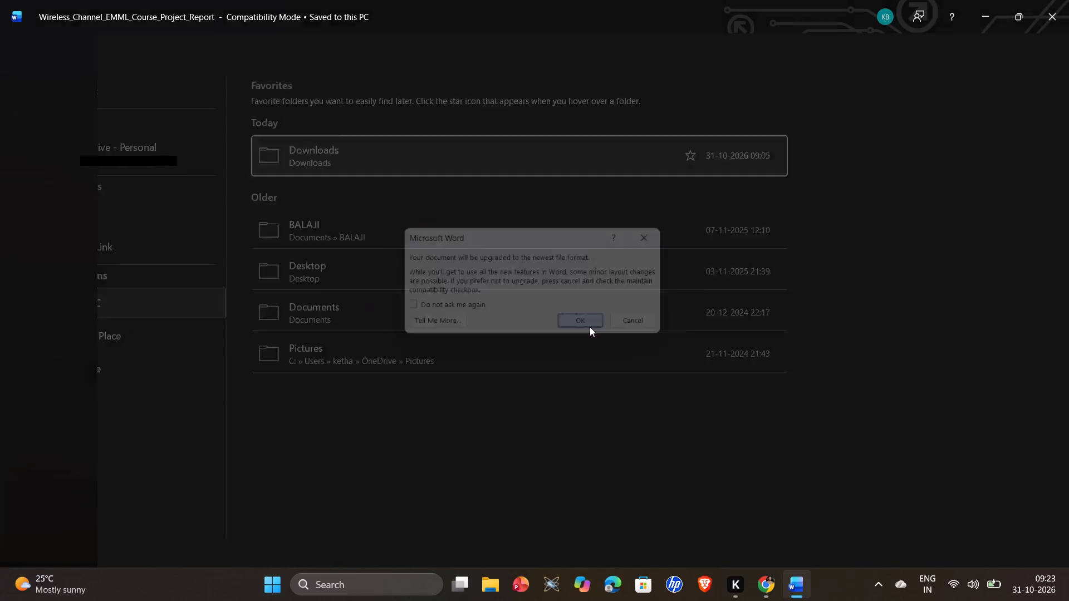